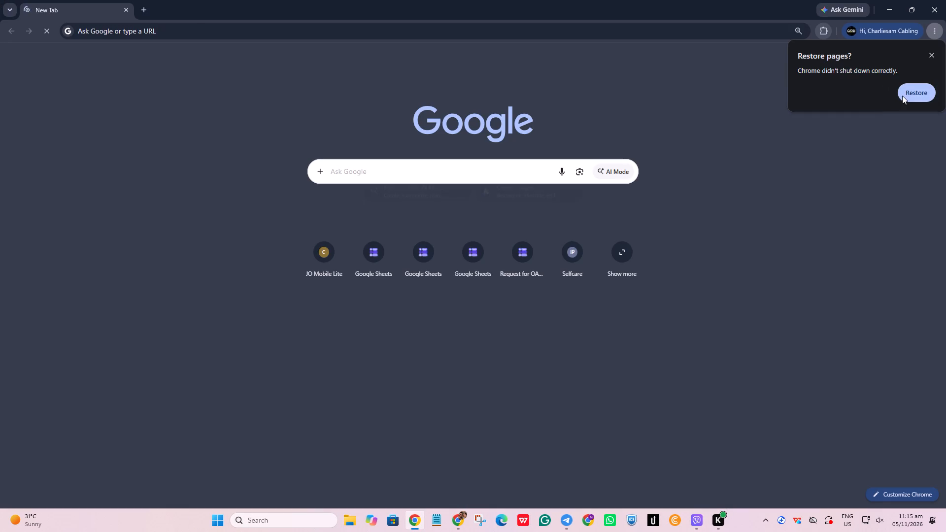
Restore the browser pages from the previous session.
{"action": "left_click", "coordinate": [911, 93]}
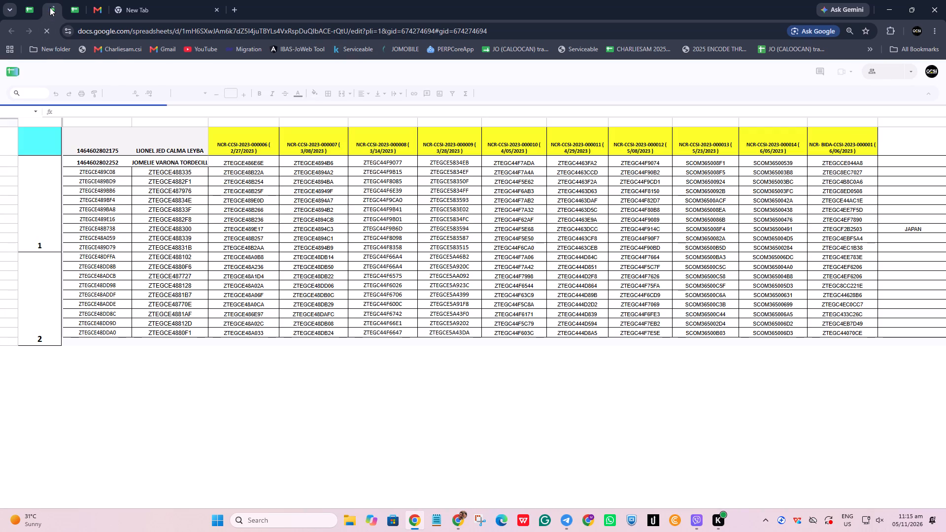
Check the restored Modem per area spreadsheet, and bring up the MATERIAL USAGES sheet of CCSI INVENTORY FILE.
{"action": "double_click", "coordinate": [50, 7]}
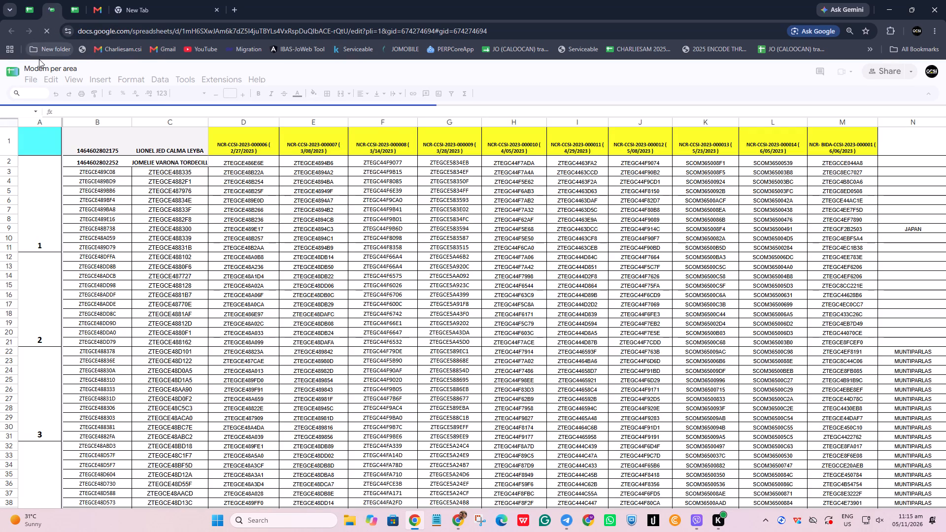
{"action": "triple_click", "coordinate": [33, 9]}
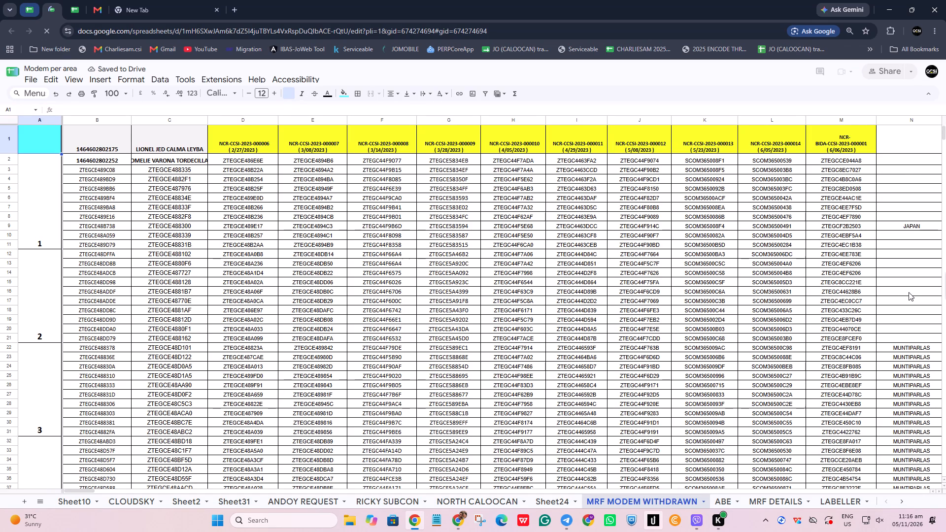
{"action": "left_click", "coordinate": [887, 257]}
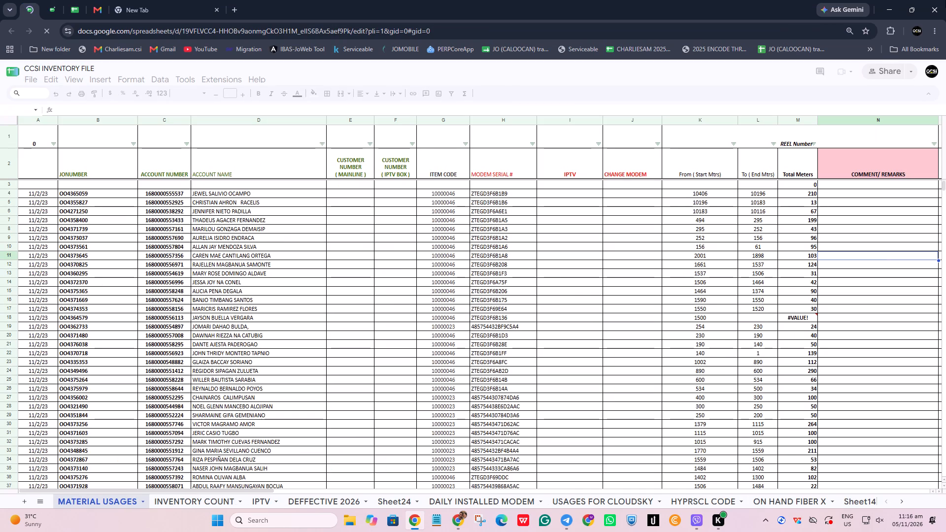
{"action": "left_click", "coordinate": [531, 257]}
{"action": "scroll", "coordinate": [531, 257], "scroll_direction": "down", "scroll_amount": 1}
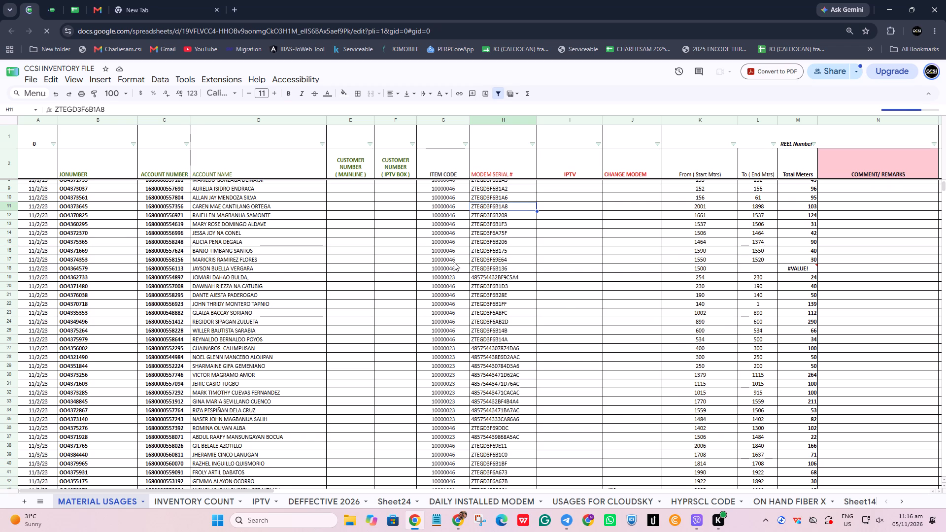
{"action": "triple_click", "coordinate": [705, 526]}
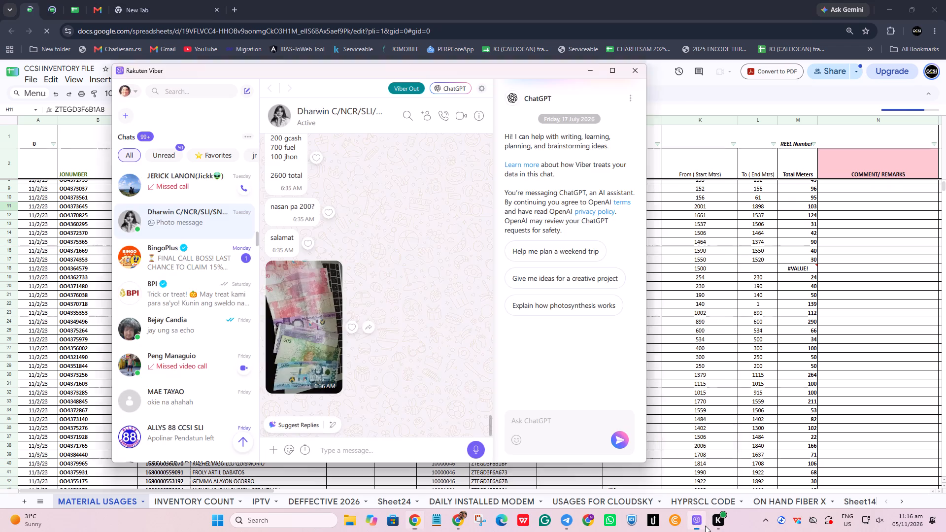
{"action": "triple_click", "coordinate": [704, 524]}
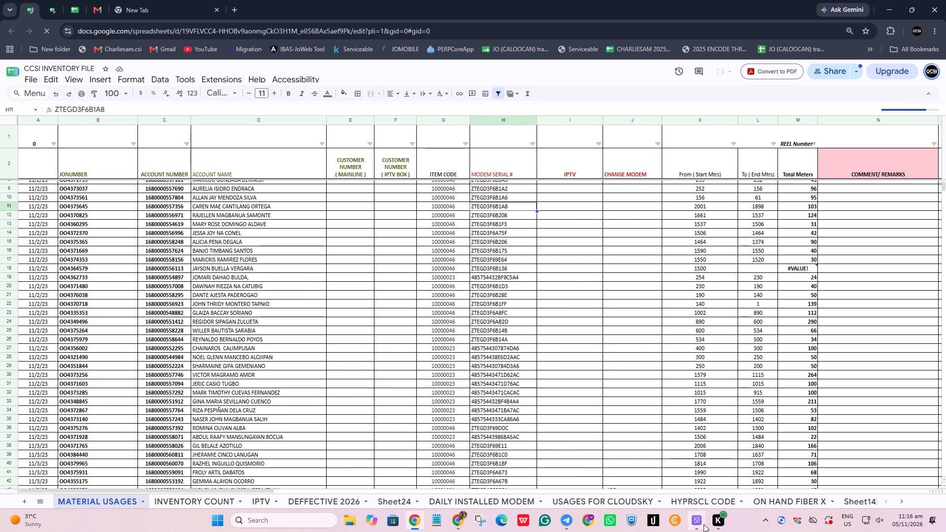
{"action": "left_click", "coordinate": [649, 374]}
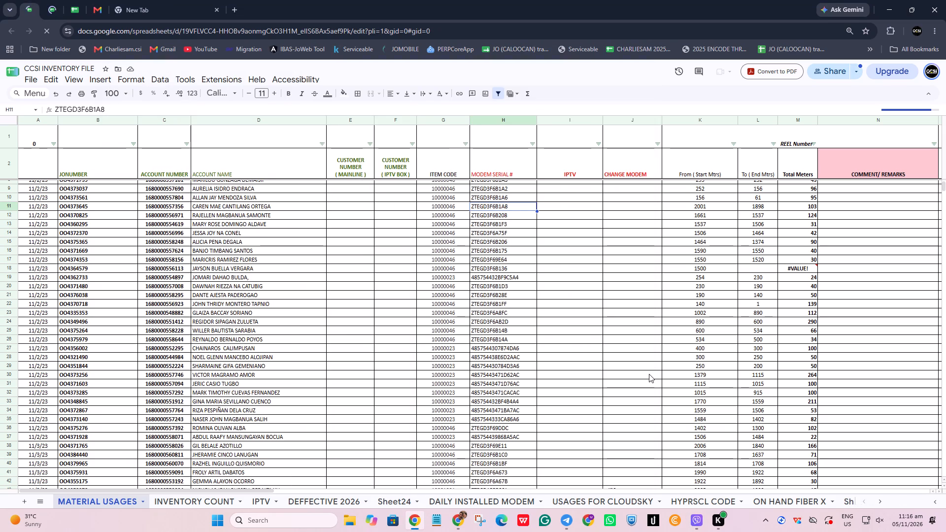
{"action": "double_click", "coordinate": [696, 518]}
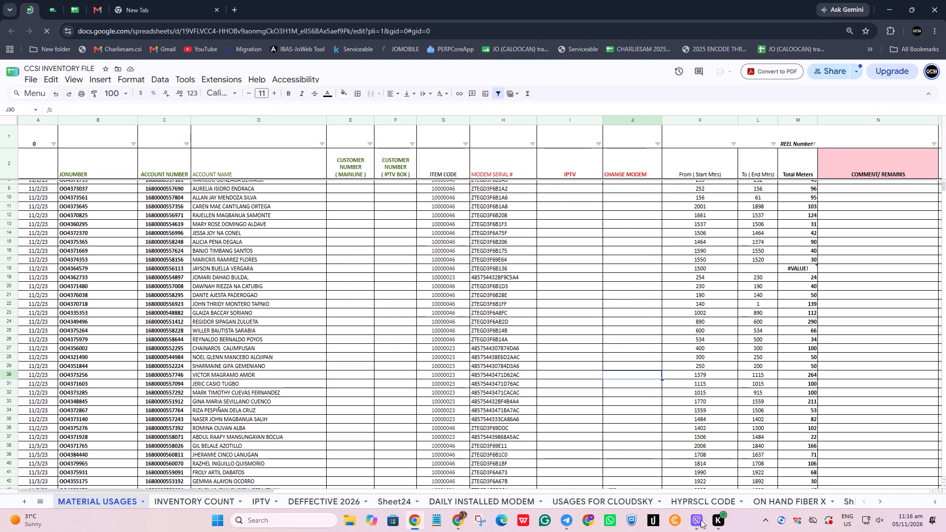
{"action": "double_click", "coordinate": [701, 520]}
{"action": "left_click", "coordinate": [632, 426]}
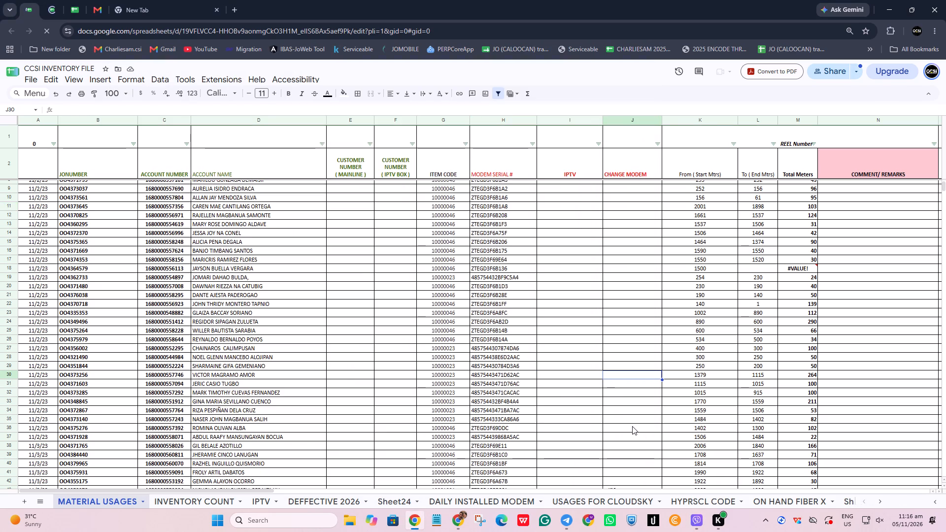
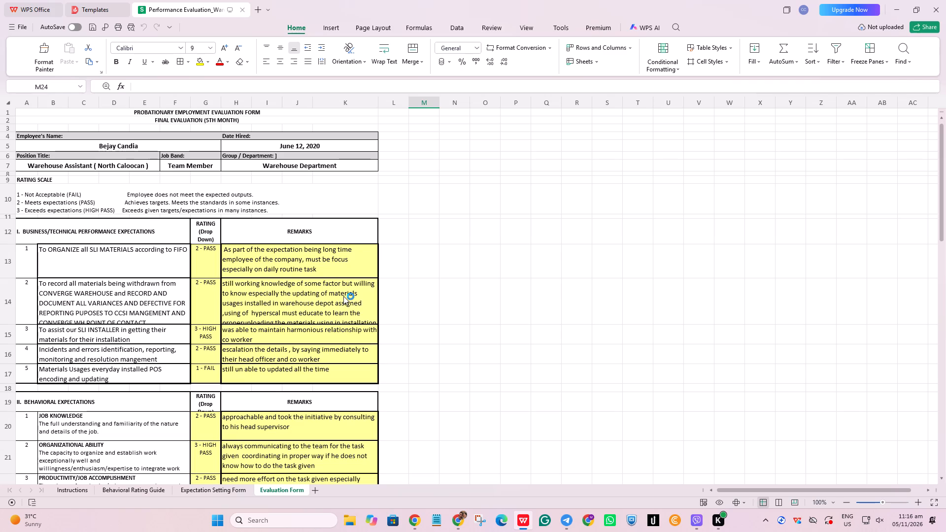
Review the Evaluation Form, Expectation Setting Form and Behavioral Rating Guide sheets of the Performance Evaluation workbook.
{"action": "double_click", "coordinate": [468, 289]}
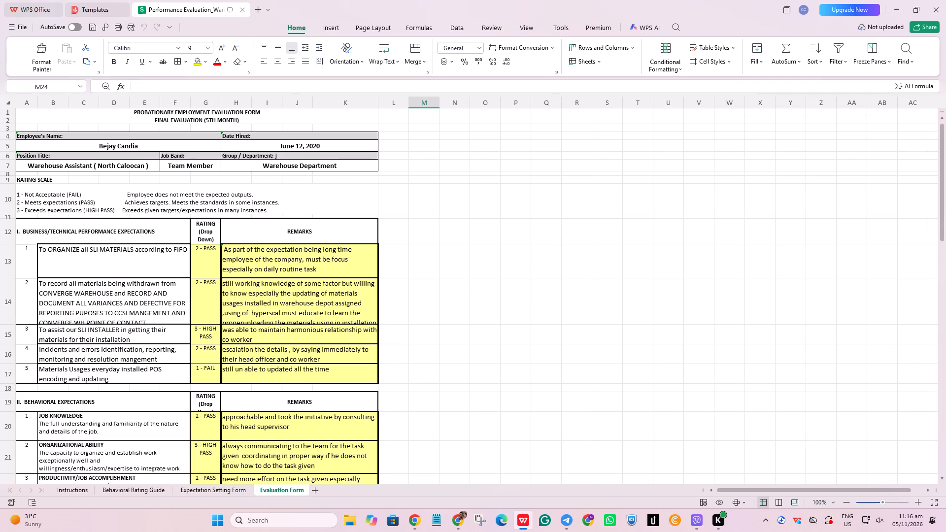
{"action": "scroll", "coordinate": [468, 289], "scroll_direction": "up", "scroll_amount": 1}
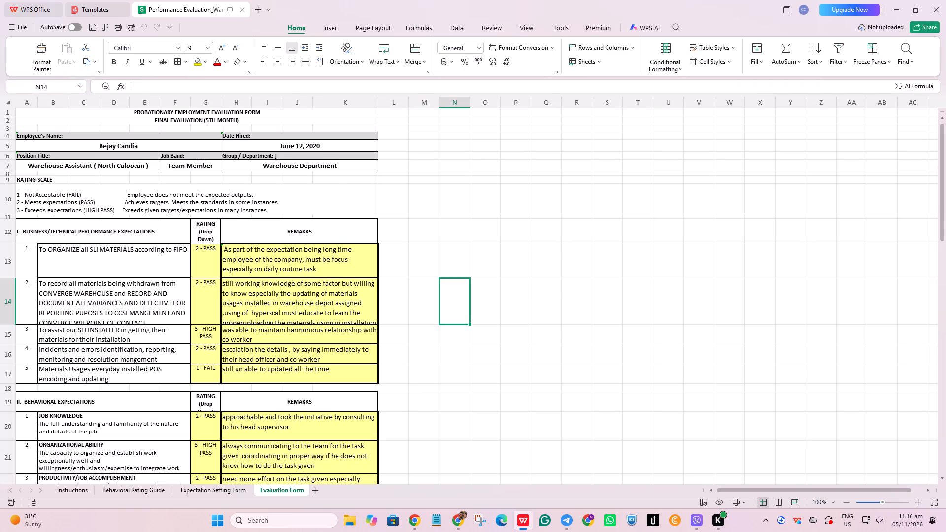
{"action": "left_click", "coordinate": [944, 206]}
{"action": "left_click_drag", "start_coordinate": [944, 209], "coordinate": [945, 261]}
{"action": "left_click", "coordinate": [945, 261]}
{"action": "left_click", "coordinate": [945, 261]}
{"action": "left_click", "coordinate": [237, 494]}
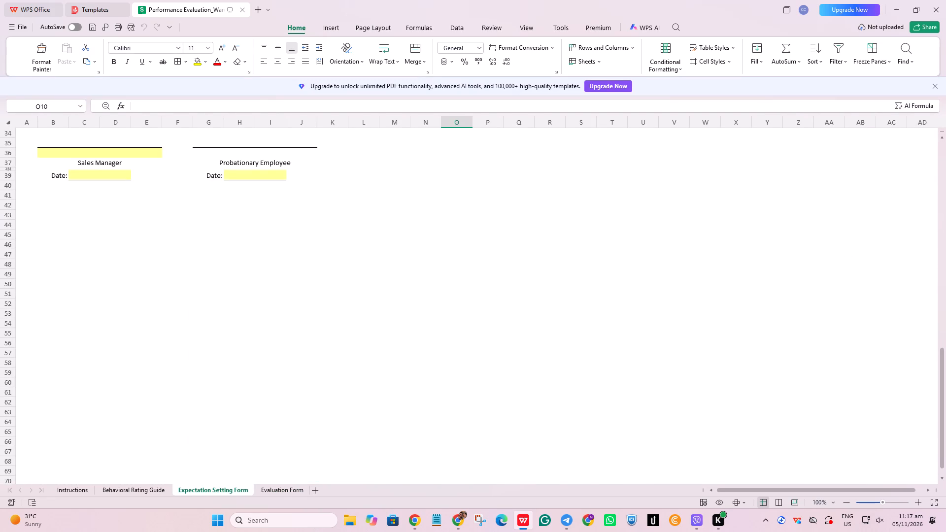
{"action": "triple_click", "coordinate": [134, 491]}
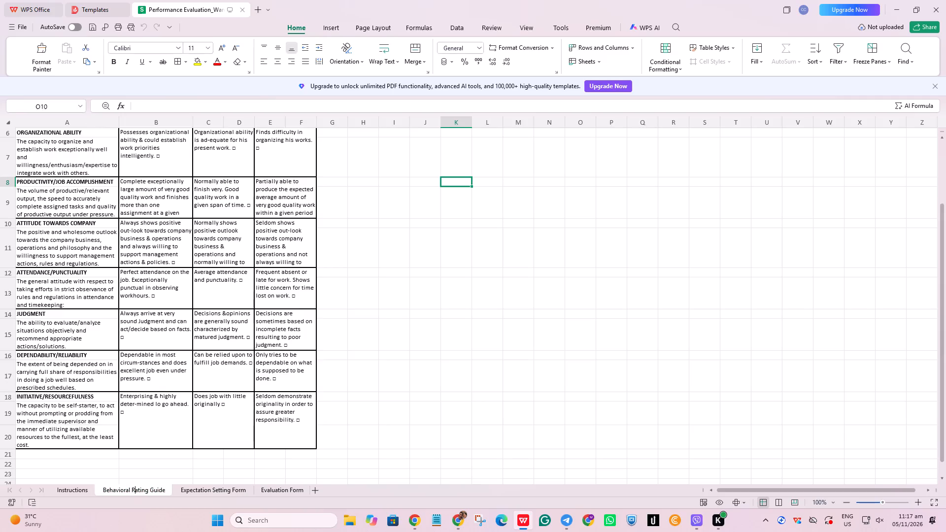
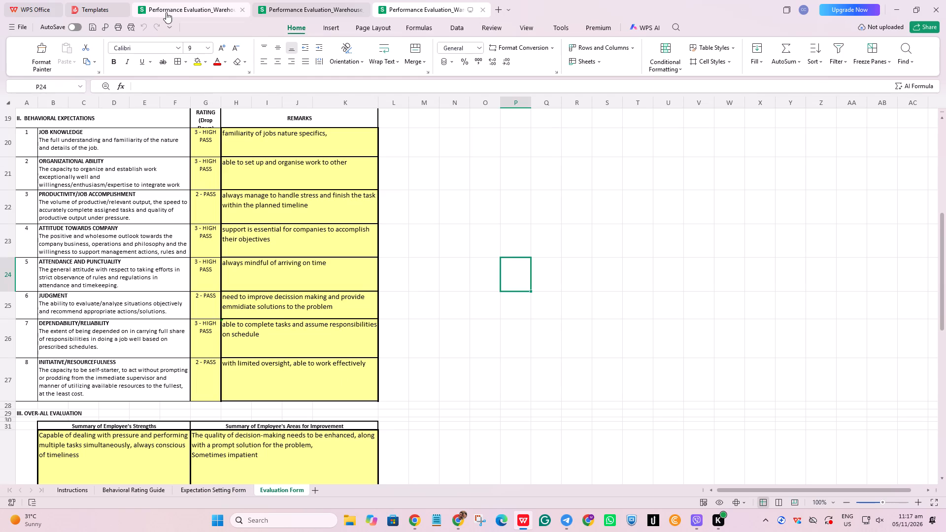
Examine the first workbook's Behavioral Rating Guide and the Evaluation Form of the South Caloocan warehouse assistant.
{"action": "left_click", "coordinate": [171, 2]}
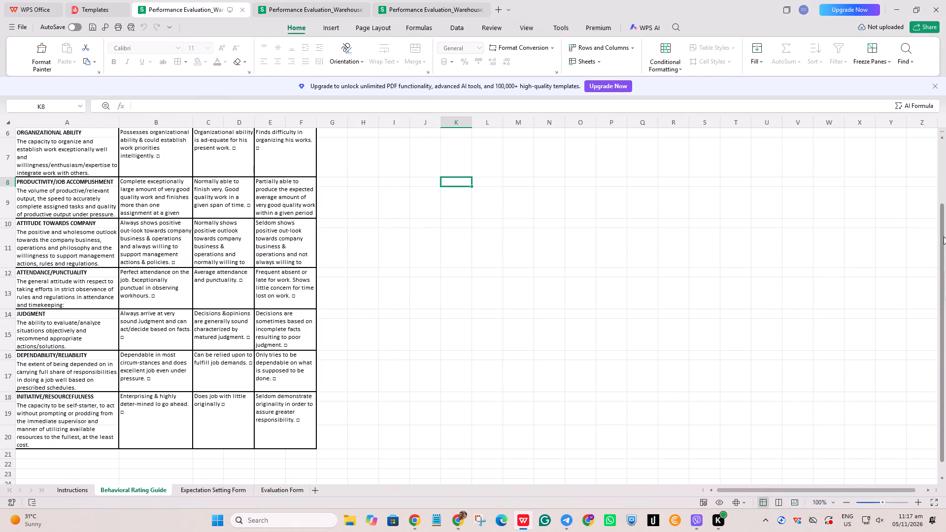
{"action": "left_click_drag", "start_coordinate": [944, 231], "coordinate": [935, 138]}
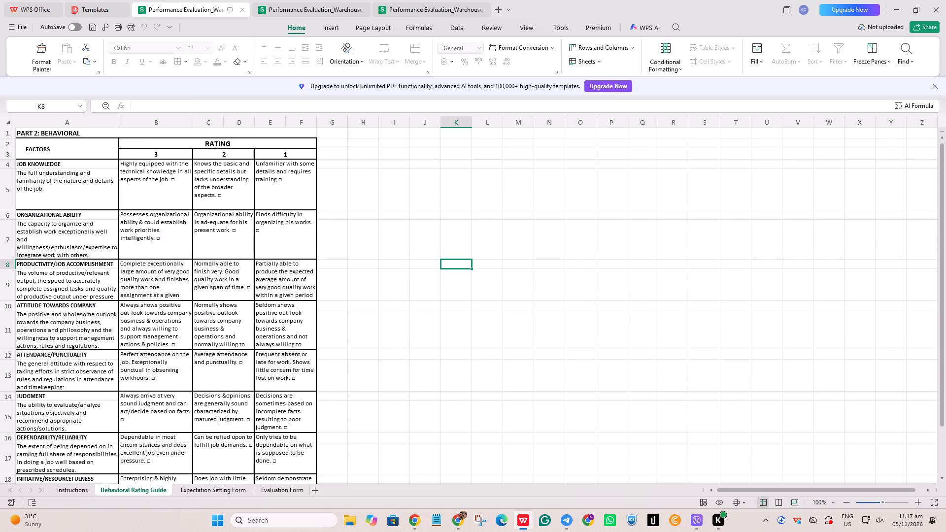
{"action": "double_click", "coordinate": [300, 2]}
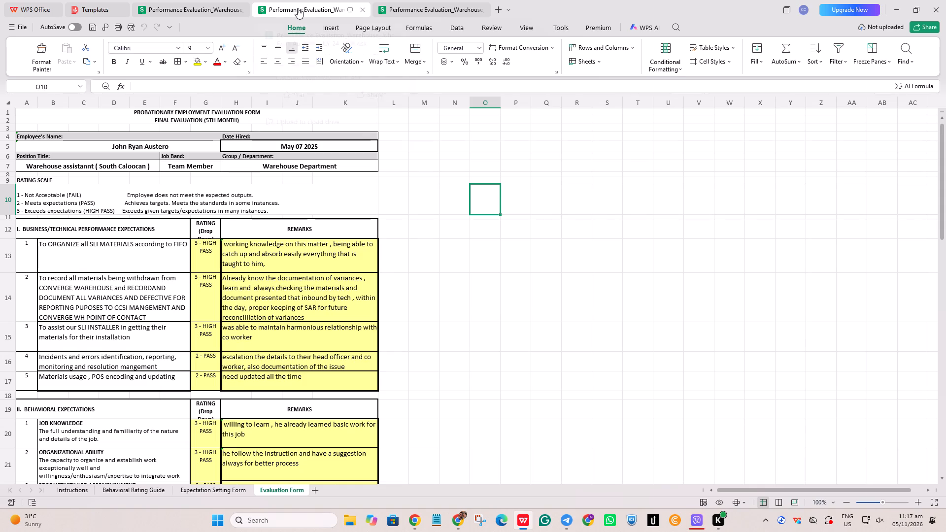
{"action": "double_click", "coordinate": [513, 352]}
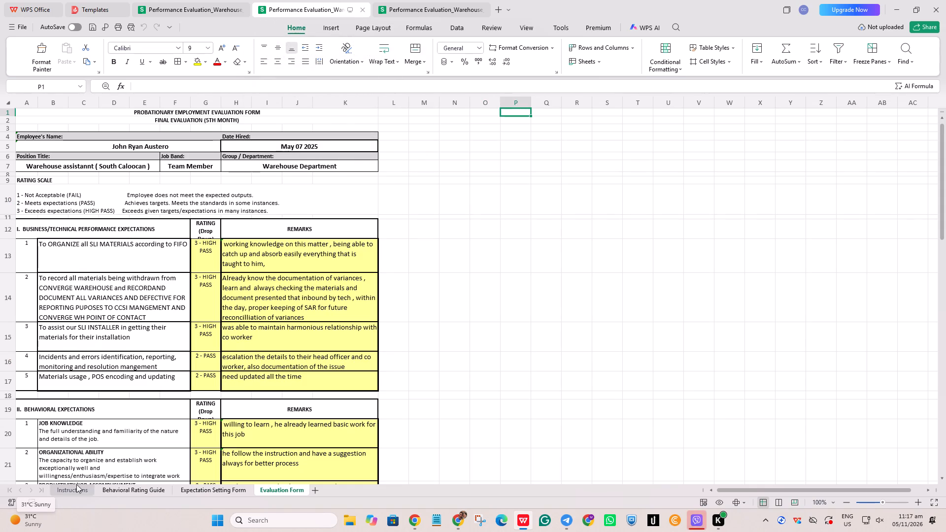
{"action": "double_click", "coordinate": [529, 223]}
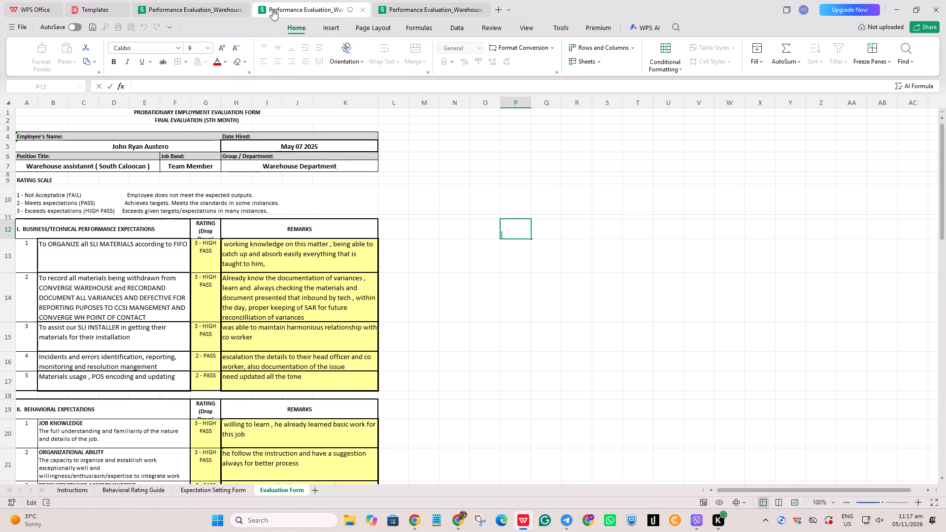
Review the Instructions, Evaluation Form, Expectation Setting Form and Behavioral Rating Guide sheets of the first Performance Evaluation workbook.
{"action": "left_click", "coordinate": [206, 0]}
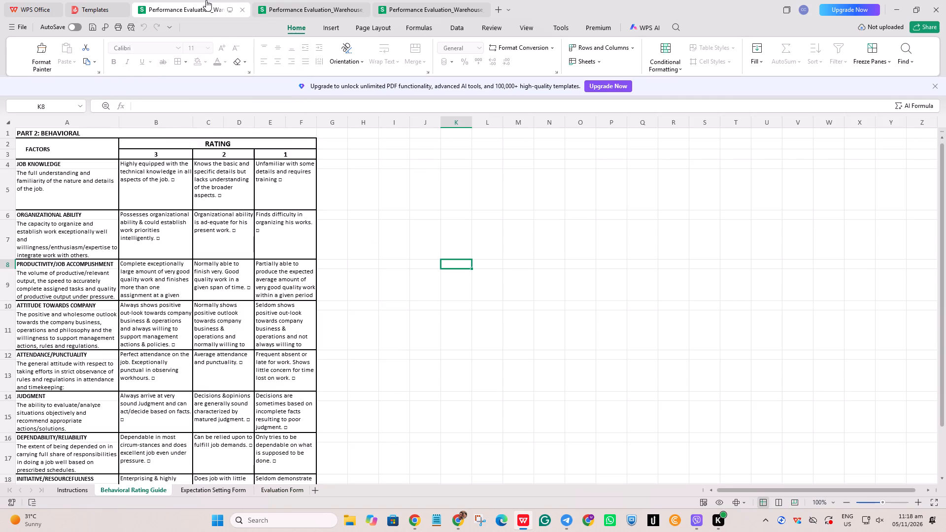
{"action": "scroll", "coordinate": [453, 291], "scroll_direction": "down", "scroll_amount": 1}
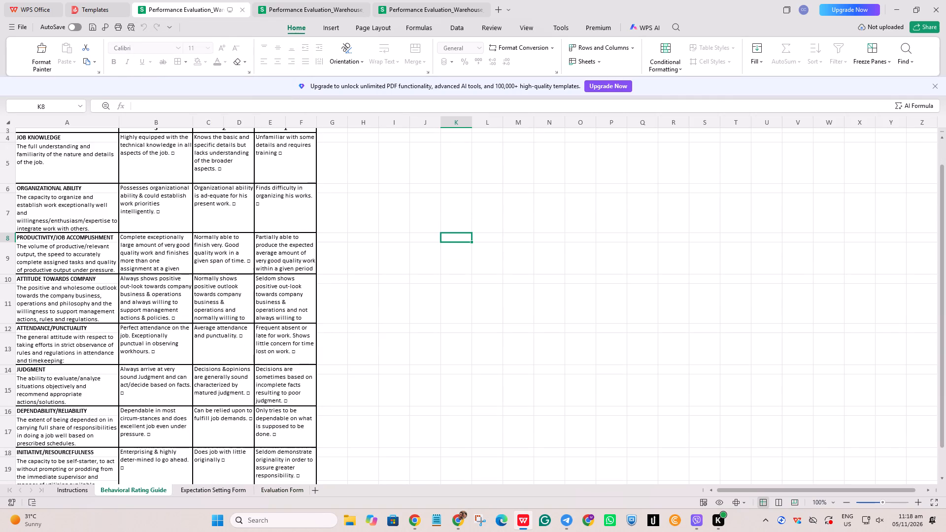
{"action": "double_click", "coordinate": [57, 487]}
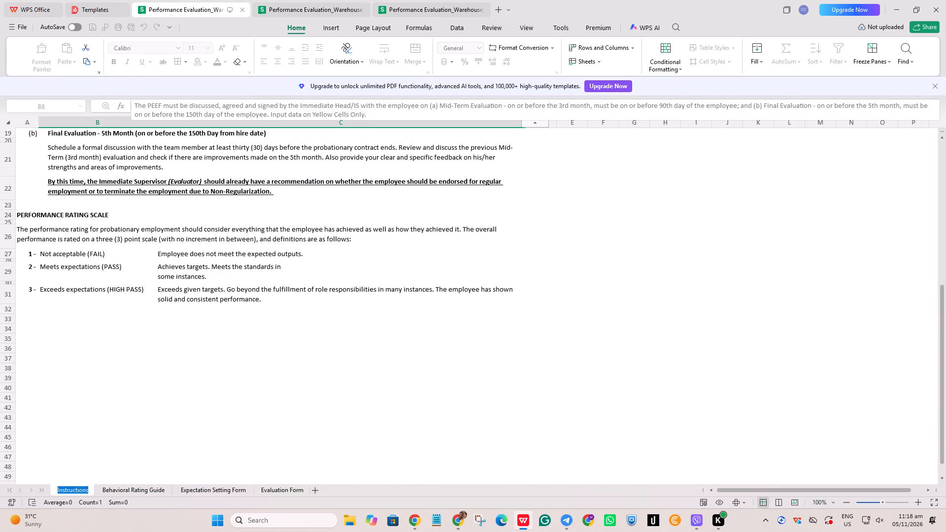
{"action": "left_click", "coordinate": [272, 492]}
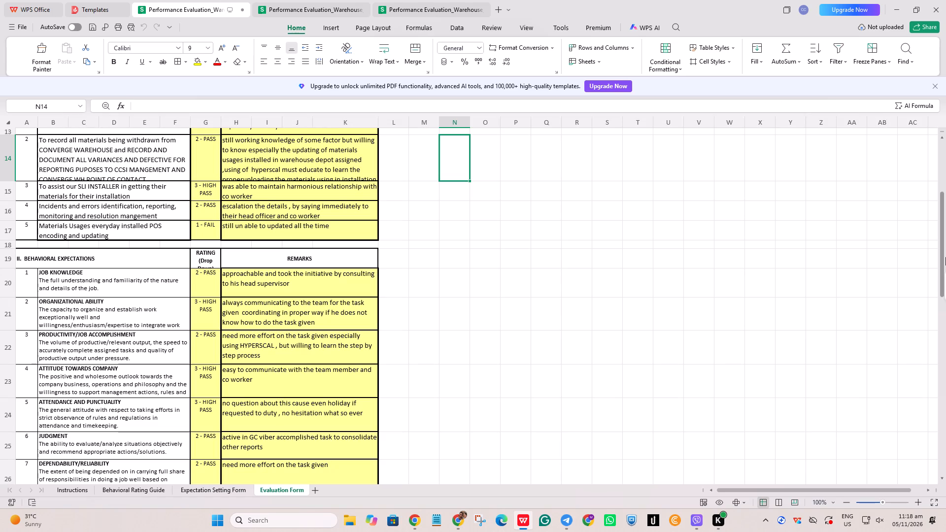
{"action": "left_click", "coordinate": [943, 265]}
{"action": "left_click_drag", "start_coordinate": [939, 222], "coordinate": [937, 207]}
{"action": "left_click_drag", "start_coordinate": [932, 172], "coordinate": [924, 134]}
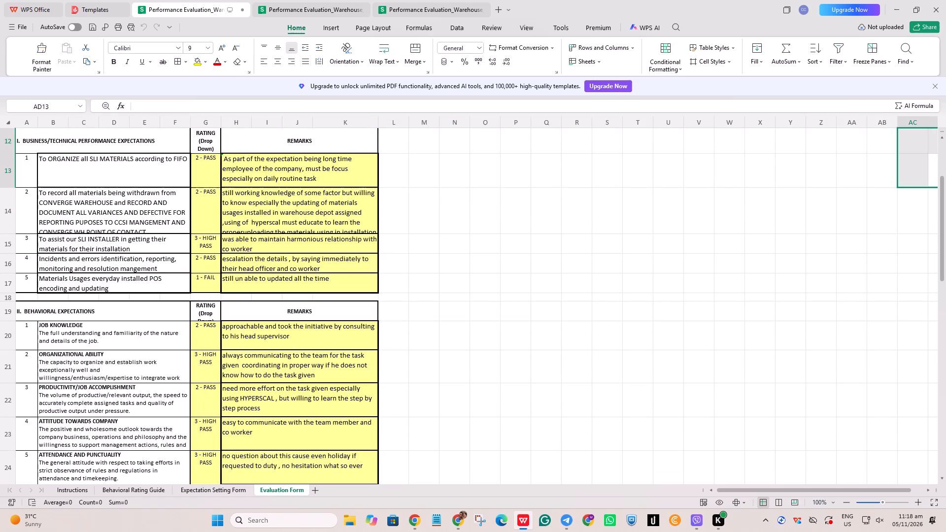
{"action": "double_click", "coordinate": [924, 134]}
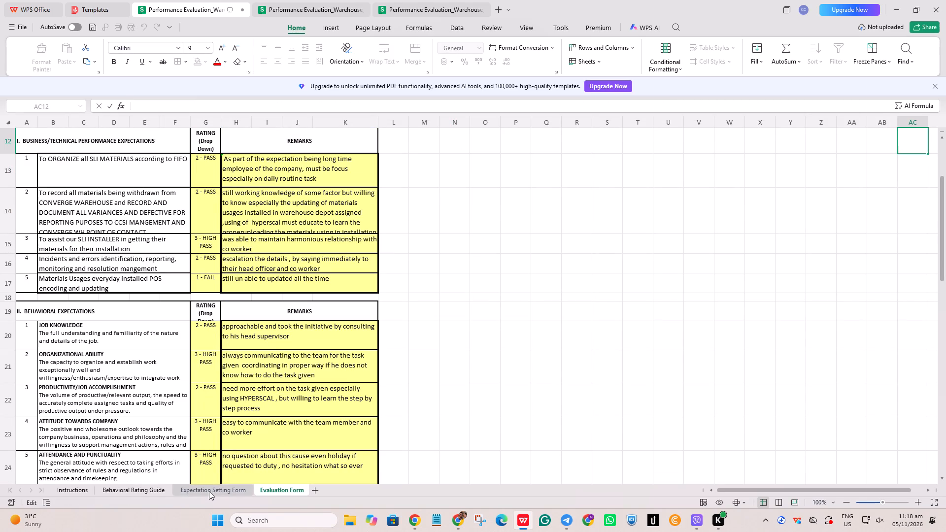
{"action": "double_click", "coordinate": [209, 491]}
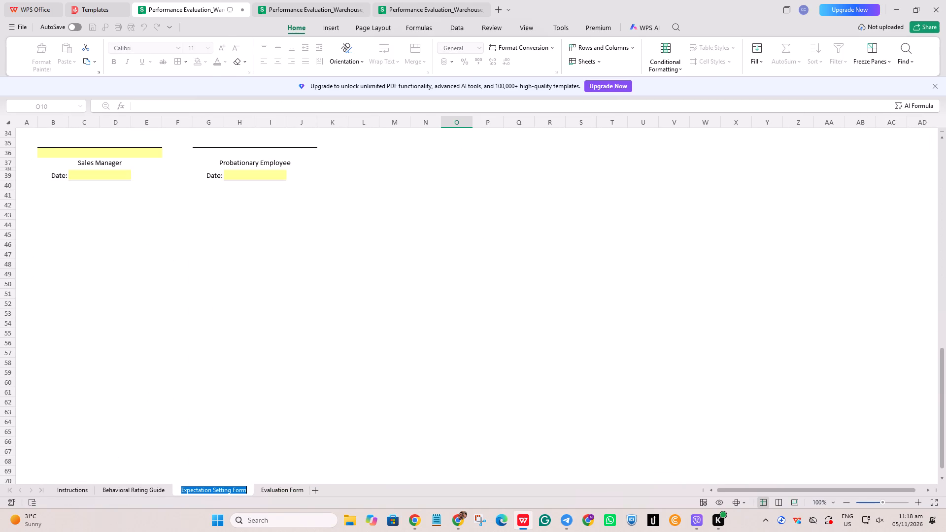
{"action": "left_click", "coordinate": [440, 315]}
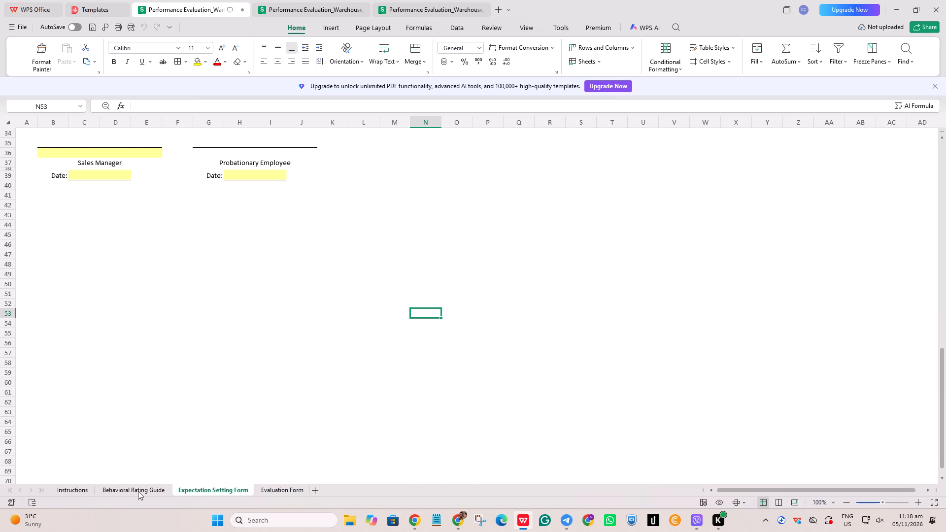
{"action": "left_click", "coordinate": [138, 491]}
{"action": "left_click", "coordinate": [457, 340]}
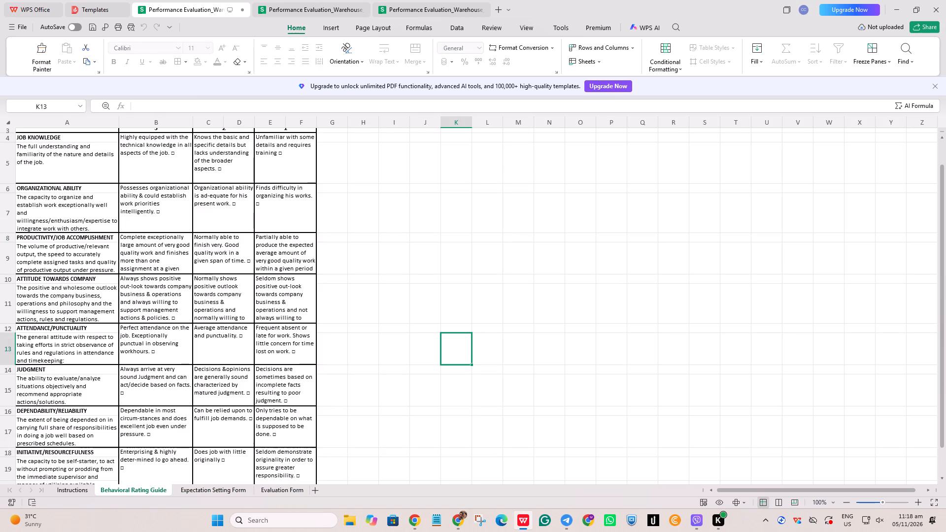
{"action": "left_click", "coordinate": [944, 251]}
{"action": "left_click_drag", "start_coordinate": [942, 245], "coordinate": [940, 234]}
{"action": "left_click_drag", "start_coordinate": [937, 172], "coordinate": [937, 170]}
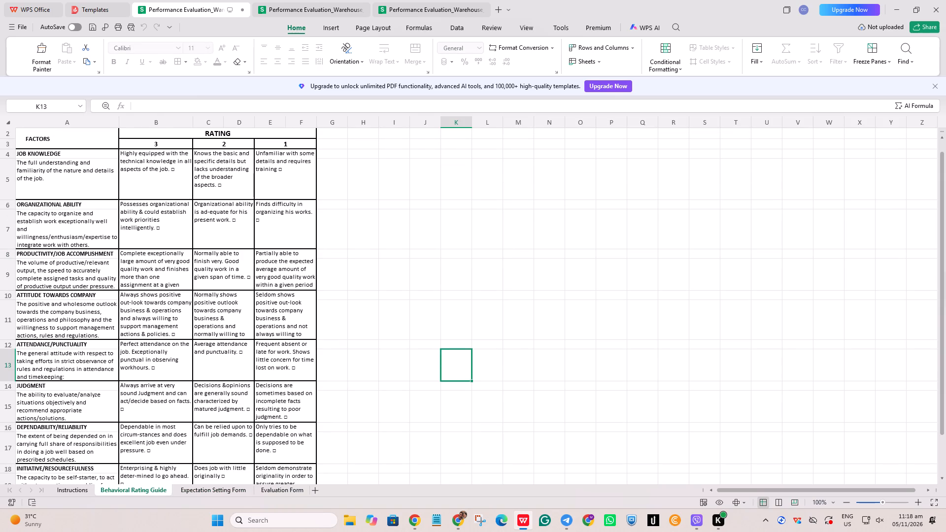
{"action": "left_click_drag", "start_coordinate": [937, 170], "coordinate": [938, 164]}
Examine the Evaluation Form in the third Performance Evaluation workbook, up to the employee details at its top.
{"action": "left_click", "coordinate": [438, 1]}
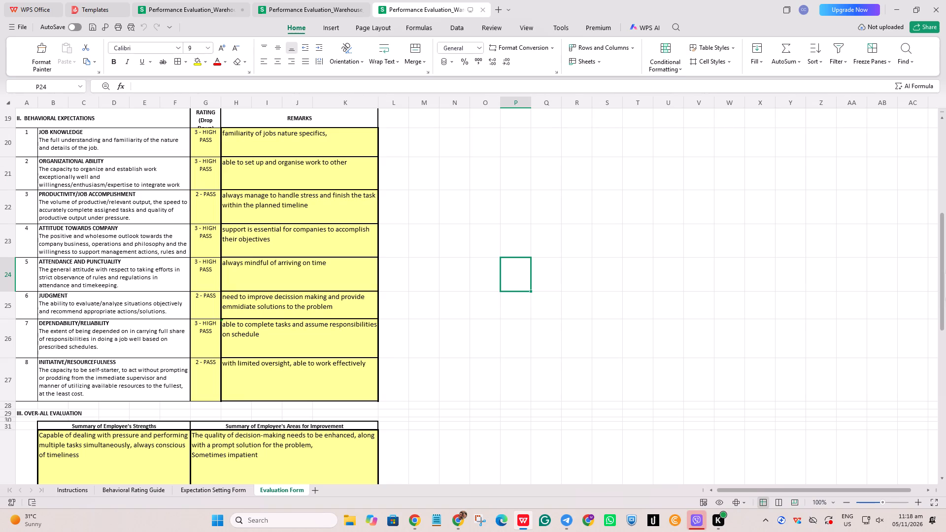
{"action": "left_click_drag", "start_coordinate": [942, 291], "coordinate": [942, 258]}
{"action": "left_click_drag", "start_coordinate": [942, 252], "coordinate": [943, 246]}
{"action": "double_click", "coordinate": [943, 235]}
{"action": "left_click_drag", "start_coordinate": [945, 182], "coordinate": [945, 121]}
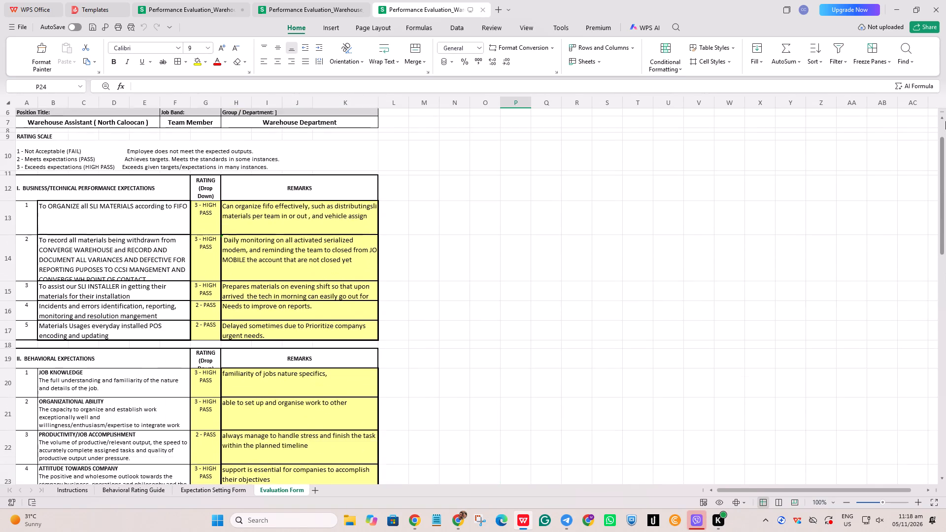
{"action": "left_click_drag", "start_coordinate": [945, 121], "coordinate": [945, 111]}
{"action": "left_click", "coordinate": [945, 105]}
{"action": "left_click", "coordinate": [945, 103]}
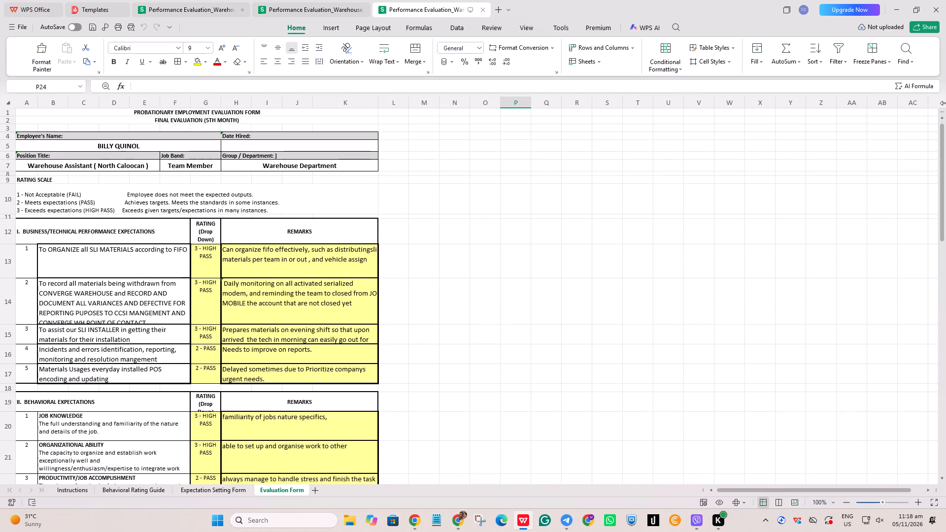
{"action": "double_click", "coordinate": [945, 103]}
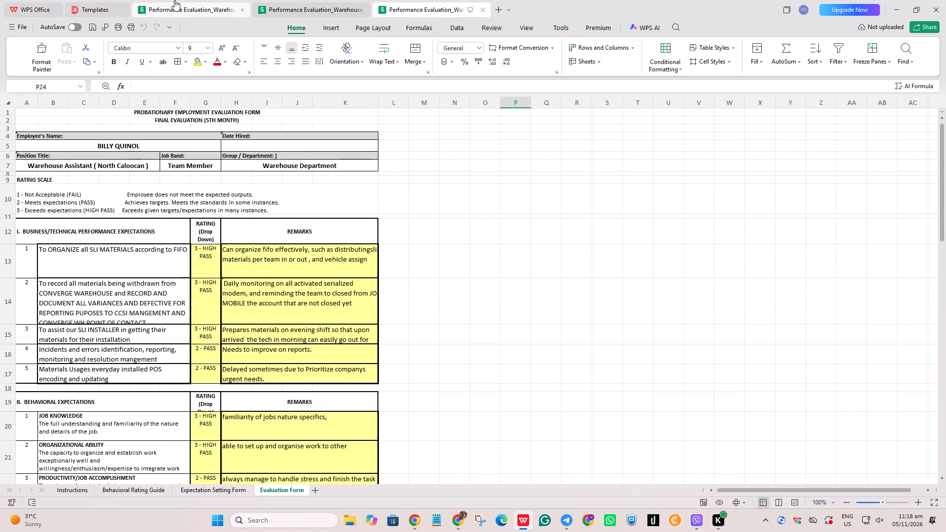
Return to the first Performance Evaluation workbook and read its Evaluation Form from the employee details down.
{"action": "triple_click", "coordinate": [174, 0]}
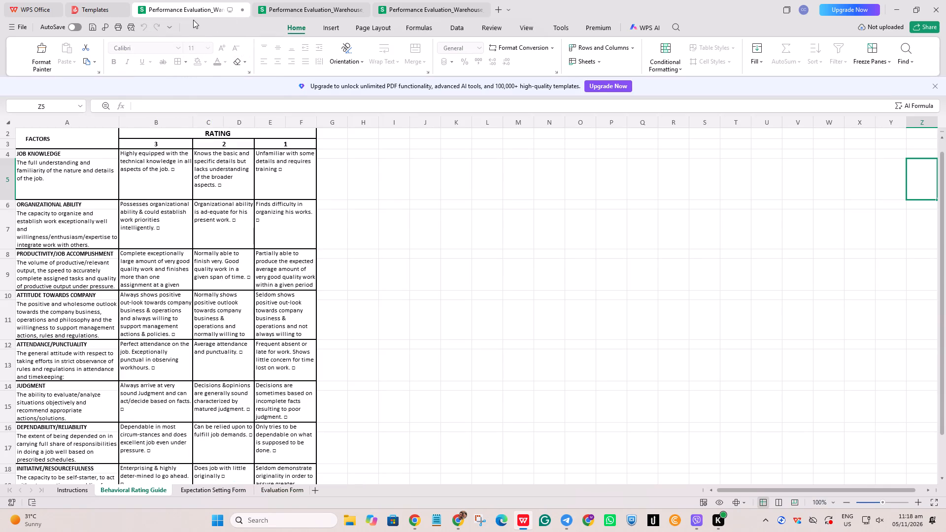
{"action": "left_click_drag", "start_coordinate": [942, 220], "coordinate": [941, 134]}
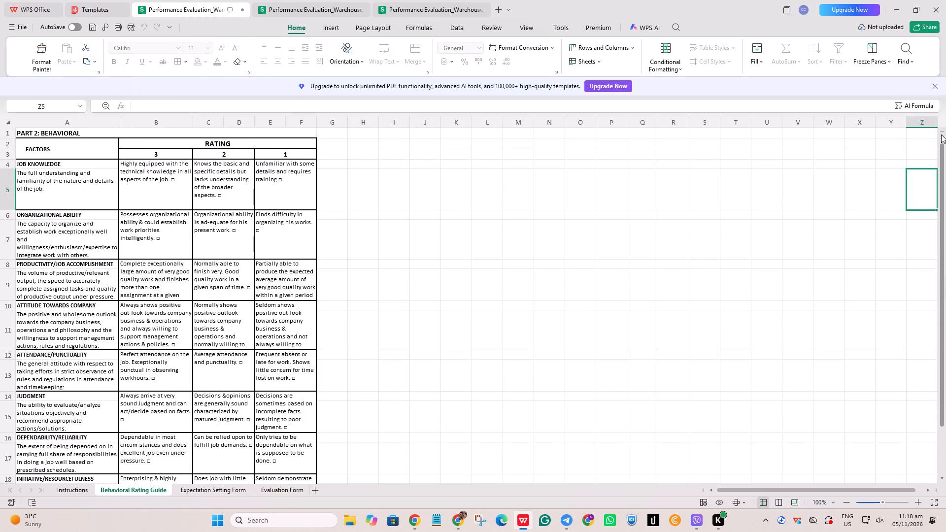
{"action": "left_click_drag", "start_coordinate": [941, 134], "coordinate": [941, 132]}
{"action": "left_click", "coordinate": [296, 488]}
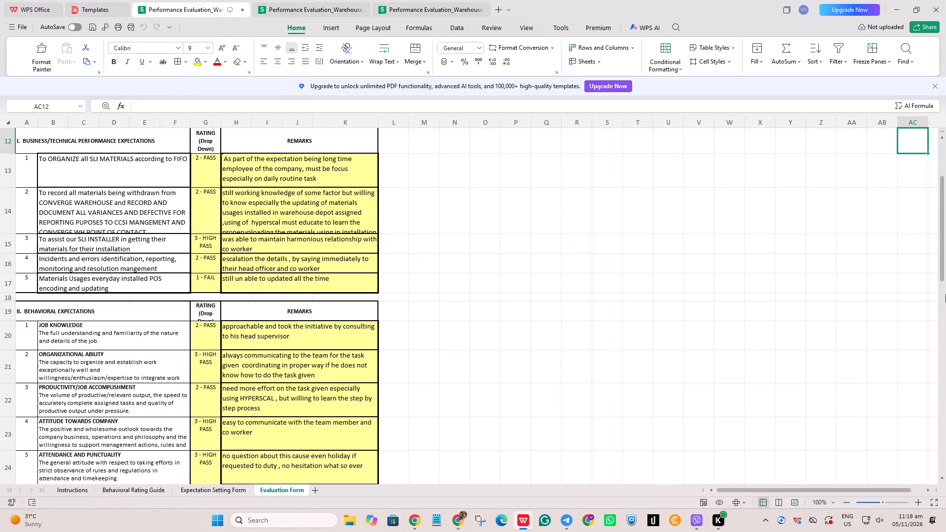
{"action": "left_click_drag", "start_coordinate": [942, 248], "coordinate": [943, 161]}
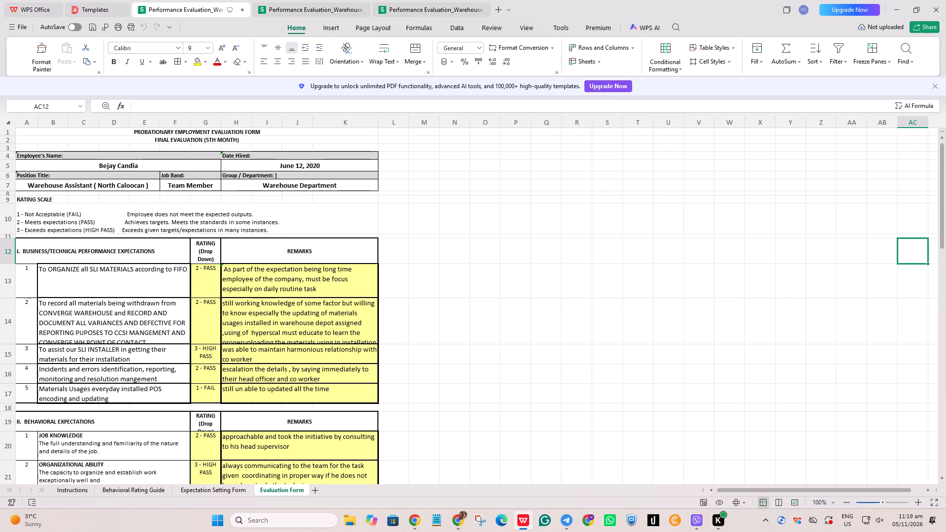
{"action": "left_click", "coordinate": [478, 330]}
{"action": "left_click", "coordinate": [489, 405]}
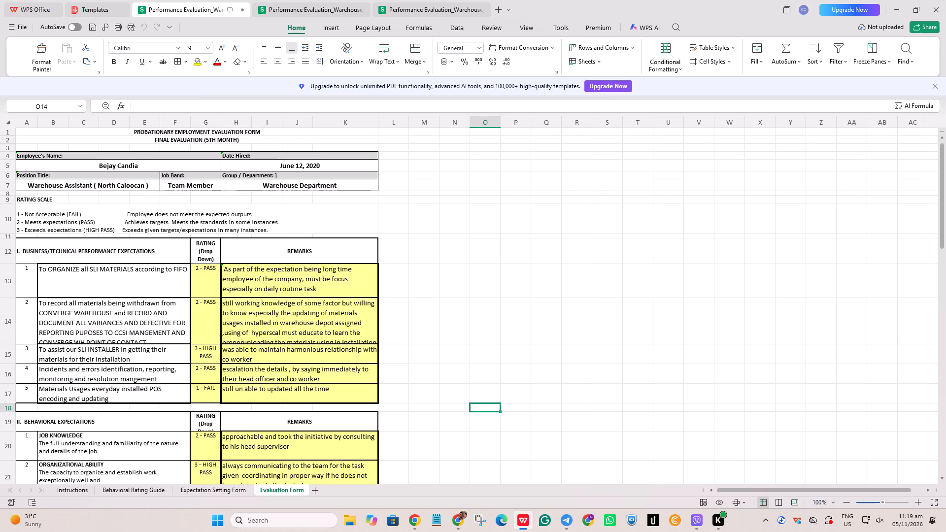
Examine the FIFO materials expectation on the Evaluation Form and select its remark in H13.
{"action": "double_click", "coordinate": [142, 281]}
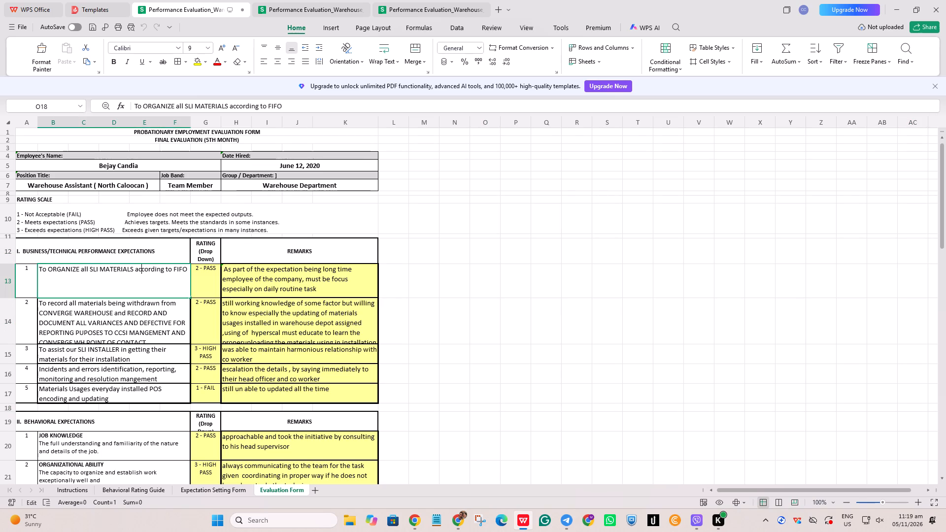
{"action": "left_click", "coordinate": [233, 284]}
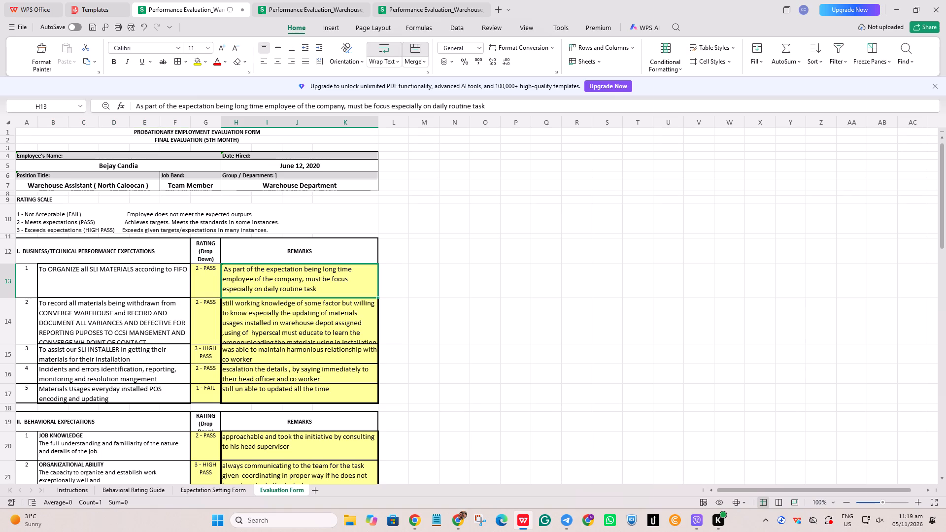
{"action": "double_click", "coordinate": [525, 289]}
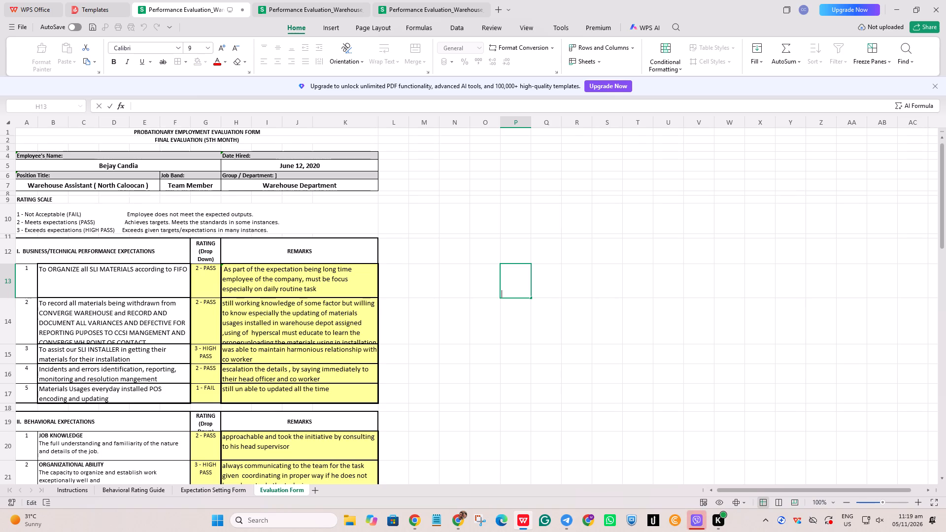
{"action": "left_click", "coordinate": [315, 283]}
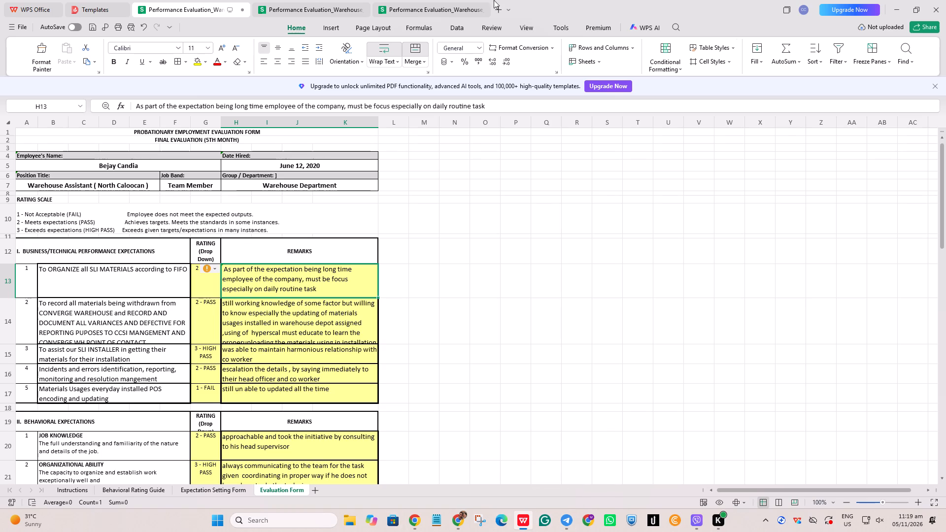
Switch to Chrome and search Google for grammarly in a new tab.
{"action": "left_click", "coordinate": [453, 524]}
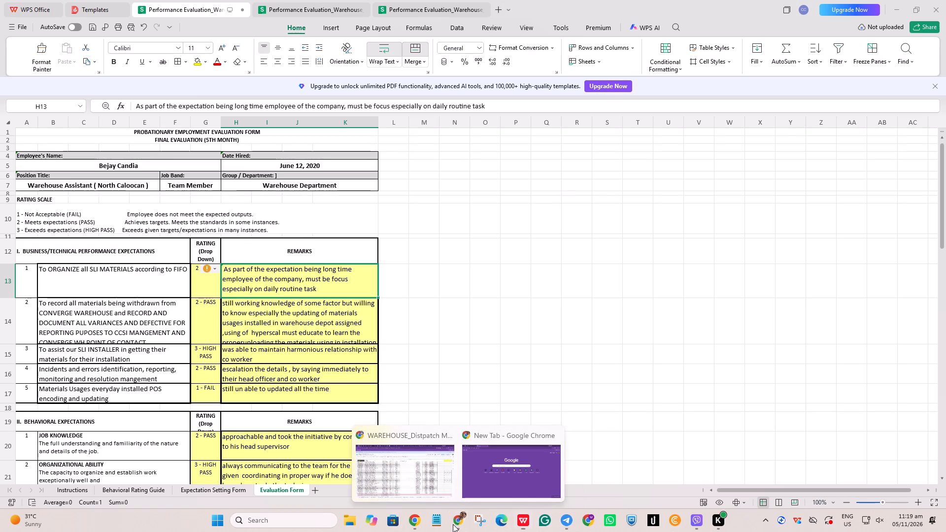
{"action": "left_click", "coordinate": [401, 457]}
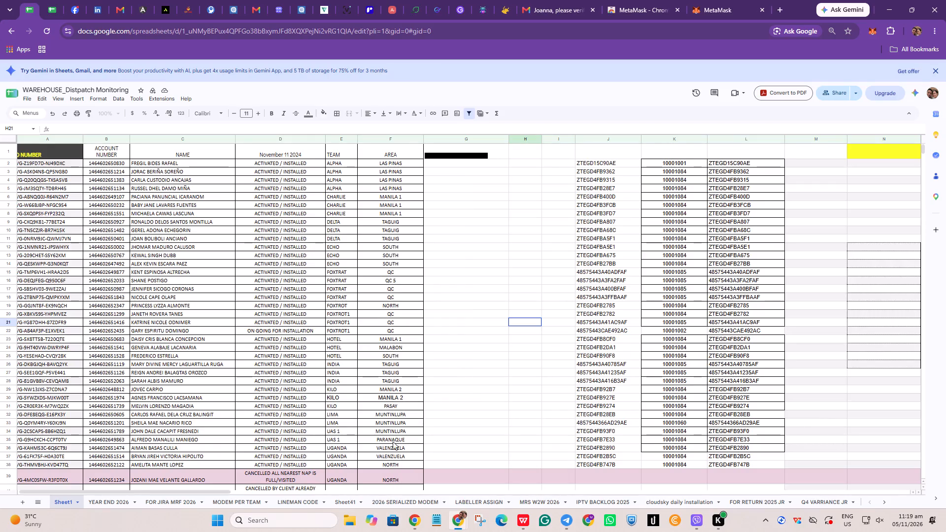
{"action": "double_click", "coordinate": [778, 9]}
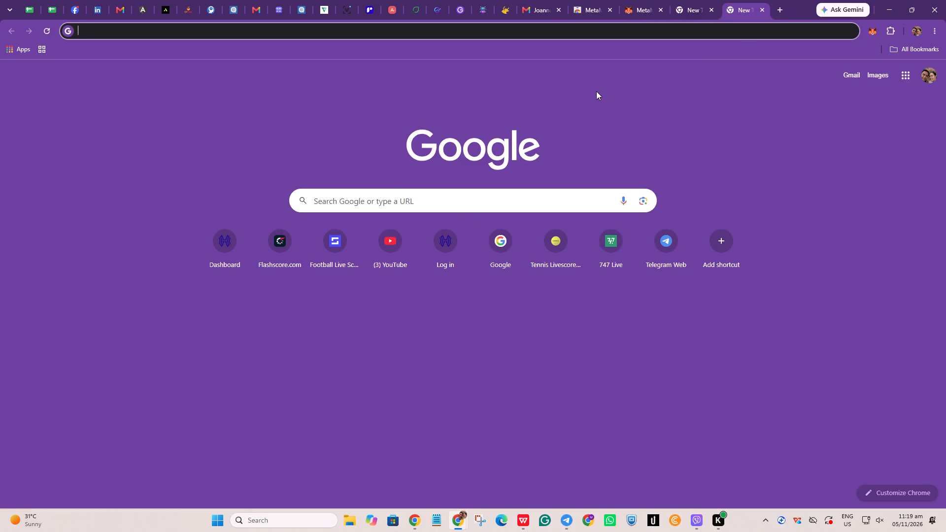
{"action": "key", "text": "g"}
{"action": "key", "text": "r"}
{"action": "key", "text": "a"}
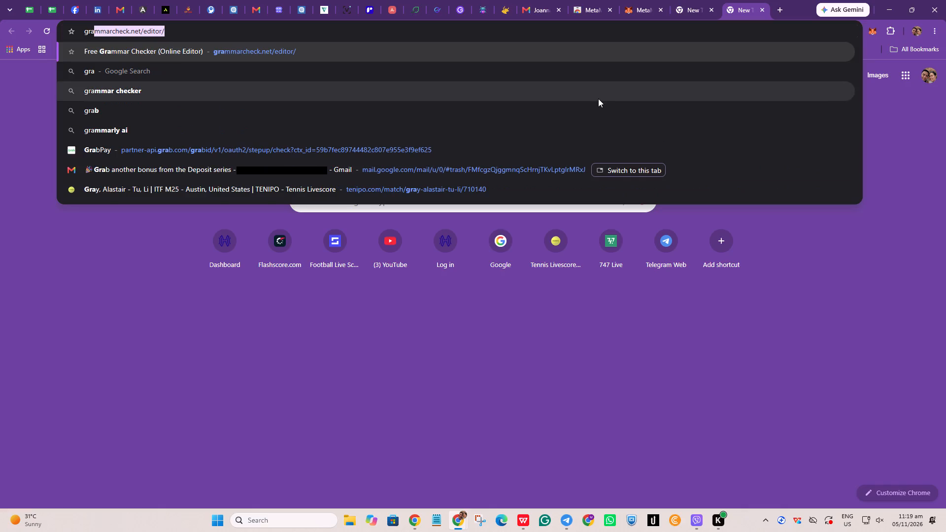
{"action": "type", "text": "ma"}
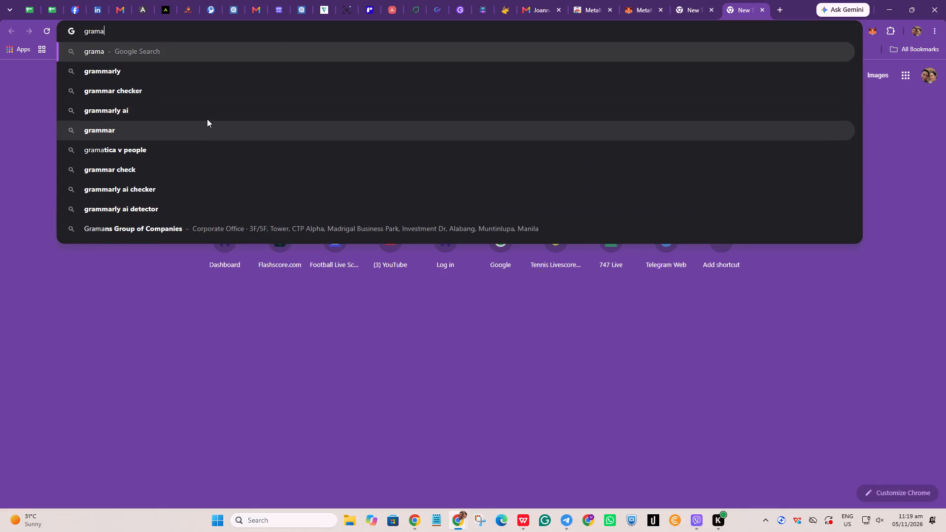
{"action": "left_click", "coordinate": [232, 70]}
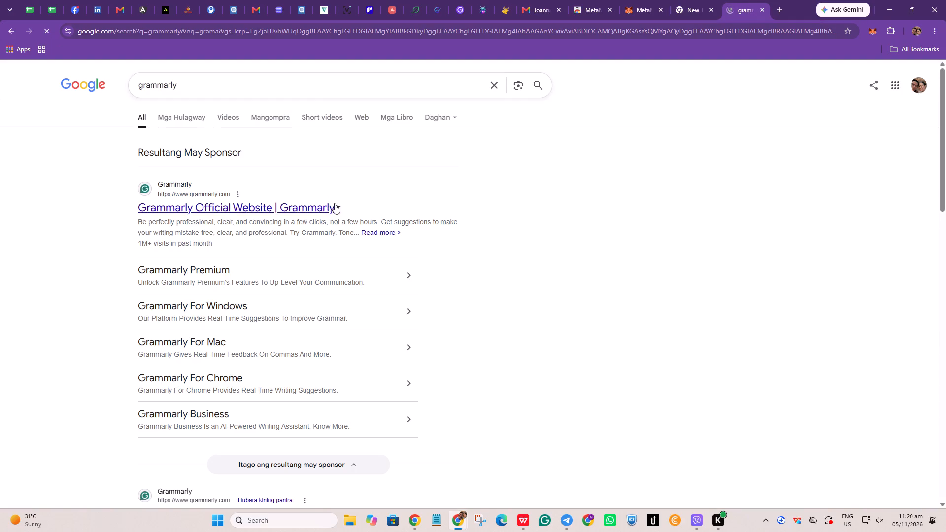
Open the official Grammarly website, look at the document version history and return to the Docs list.
{"action": "left_click", "coordinate": [290, 214]}
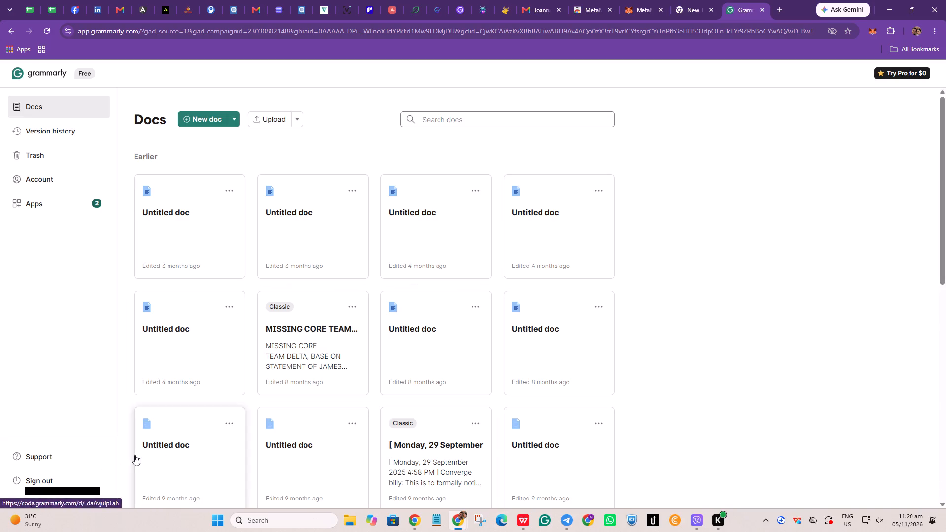
{"action": "double_click", "coordinate": [32, 133]}
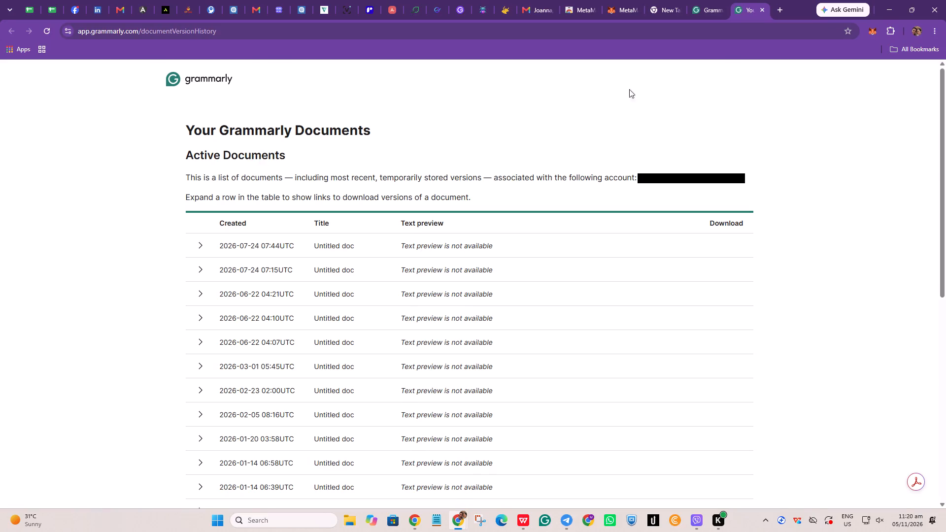
{"action": "double_click", "coordinate": [15, 32]}
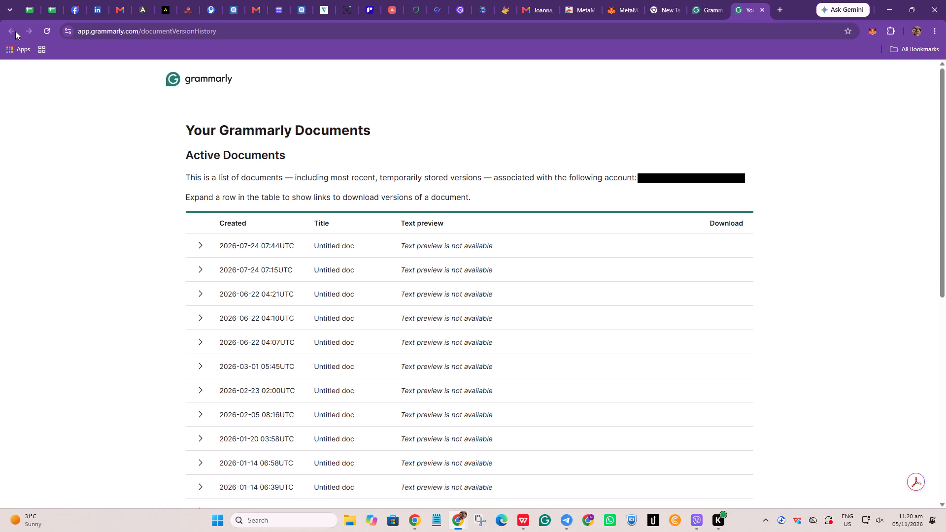
{"action": "left_click", "coordinate": [714, 0]}
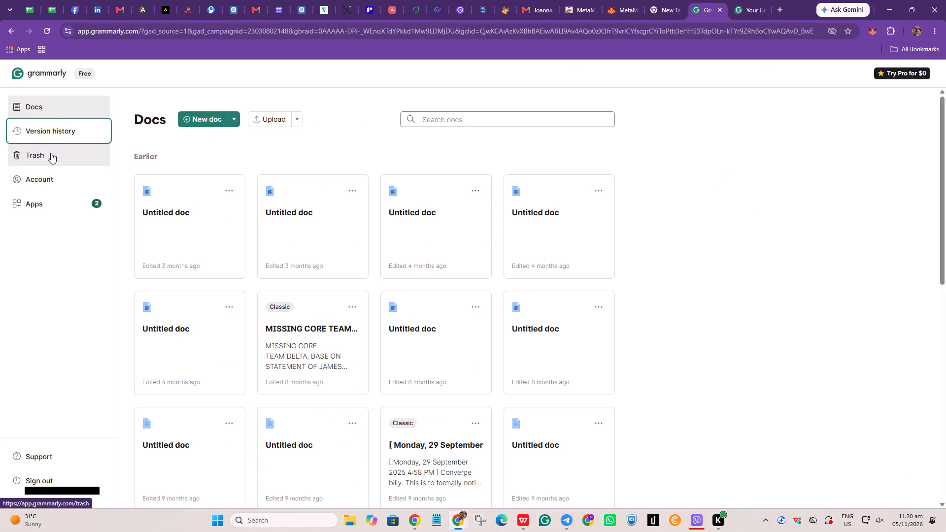
{"action": "left_click", "coordinate": [52, 110]}
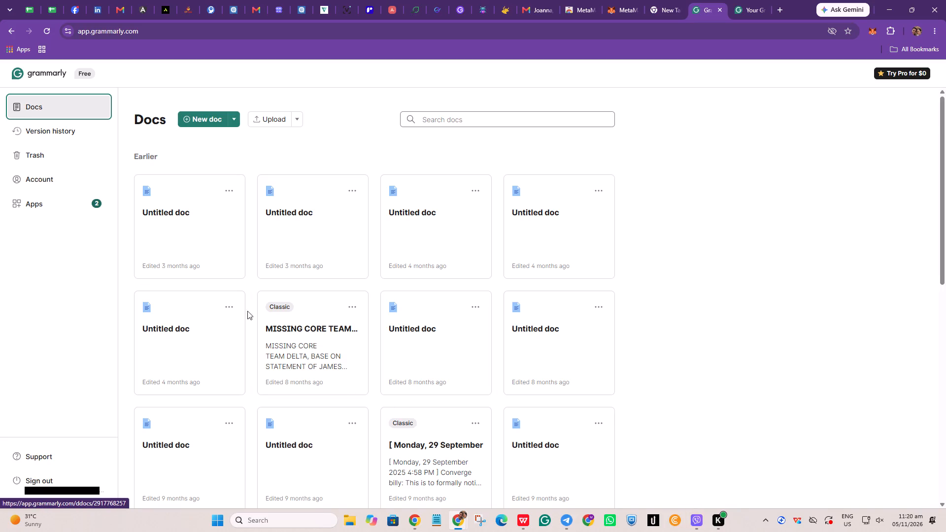
Open the first untitled document in the Docs list, view its Grammar suggestions and return to the list.
{"action": "left_click", "coordinate": [196, 252]}
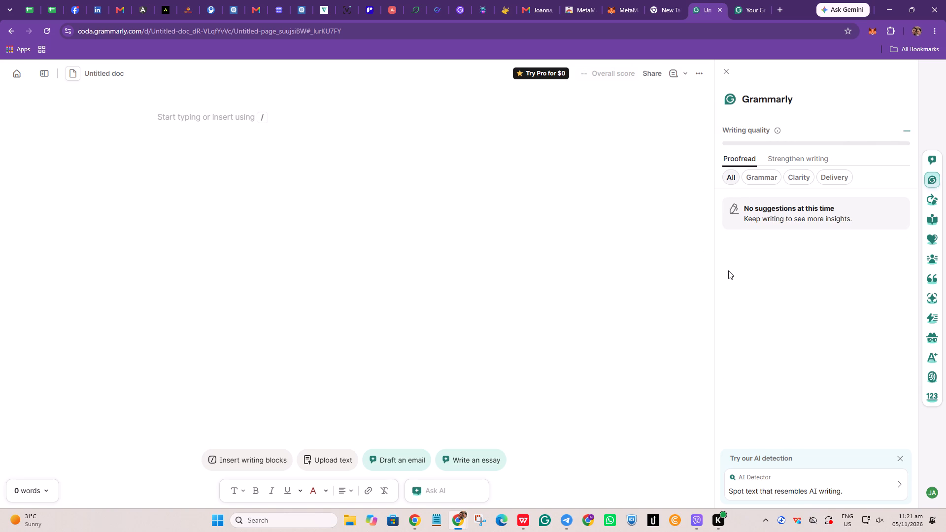
{"action": "left_click", "coordinate": [769, 173]}
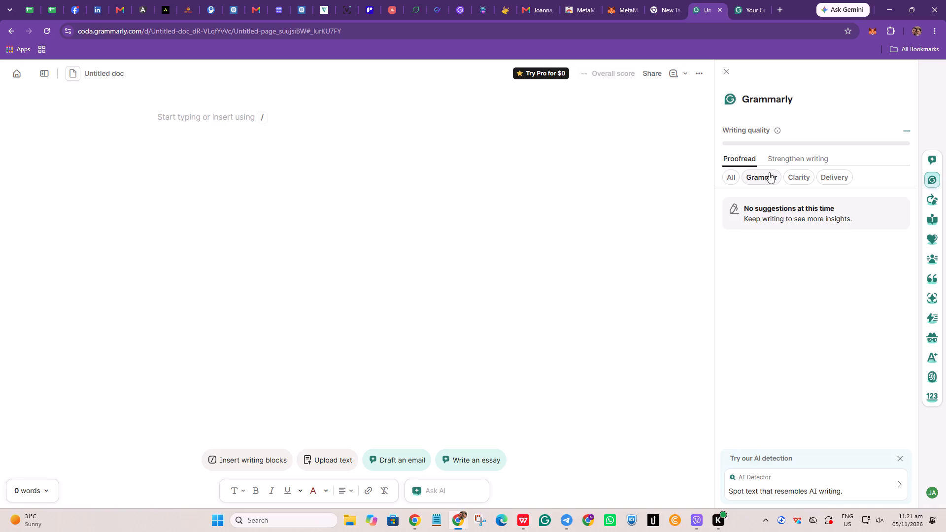
{"action": "left_click", "coordinate": [11, 71]}
{"action": "left_click", "coordinate": [14, 74]}
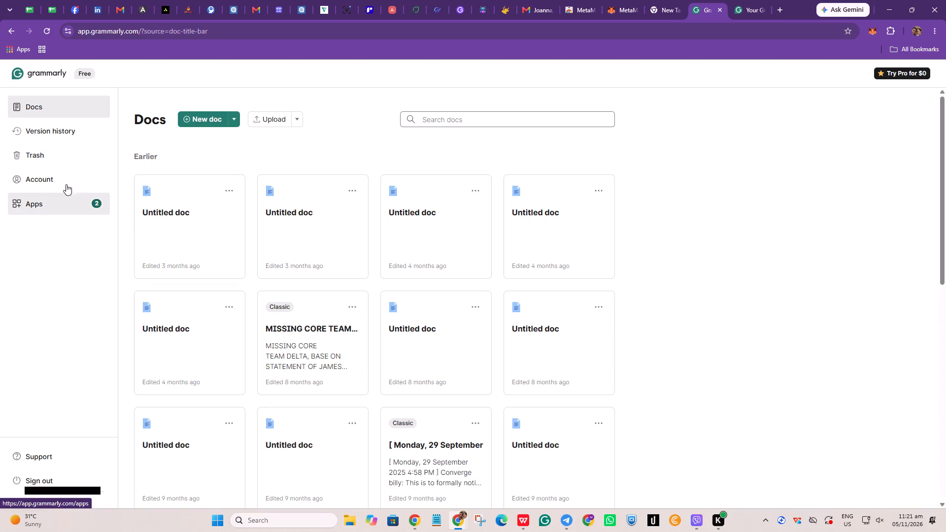
Look through the Grammarly Trash and the account profile page.
{"action": "left_click", "coordinate": [34, 155]}
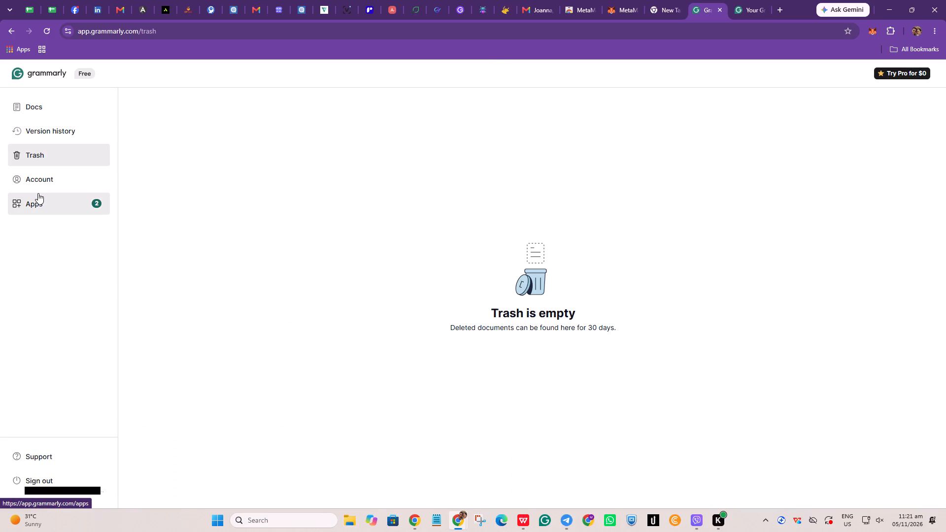
{"action": "left_click", "coordinate": [38, 193]}
{"action": "double_click", "coordinate": [41, 173]}
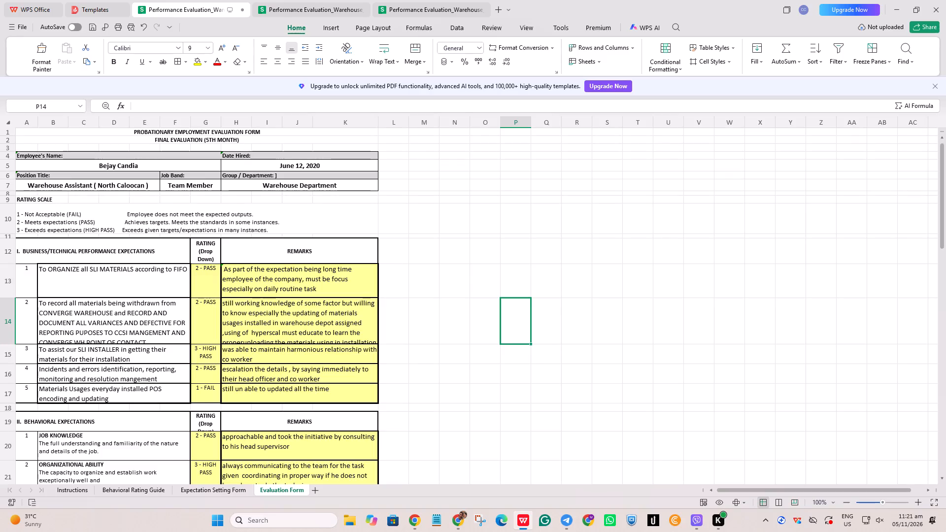
{"action": "left_click", "coordinate": [249, 272]}
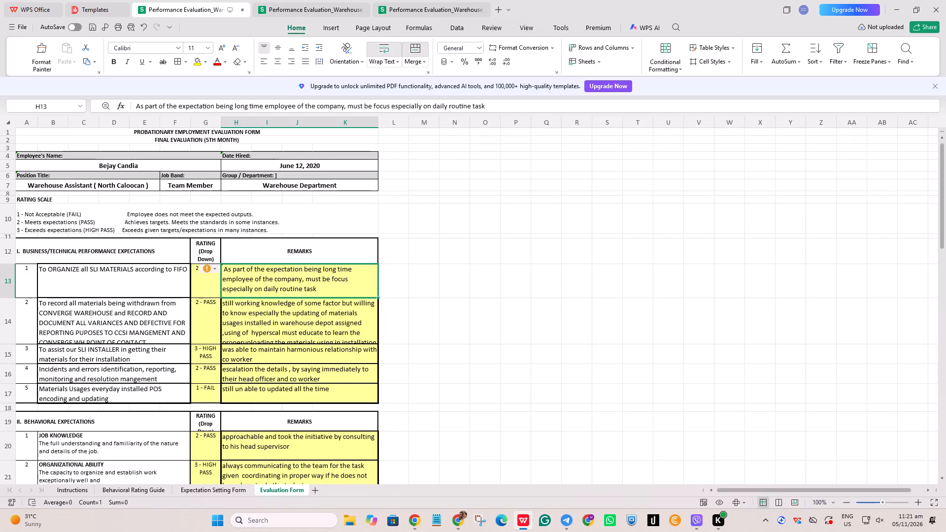
{"action": "left_click", "coordinate": [437, 526]}
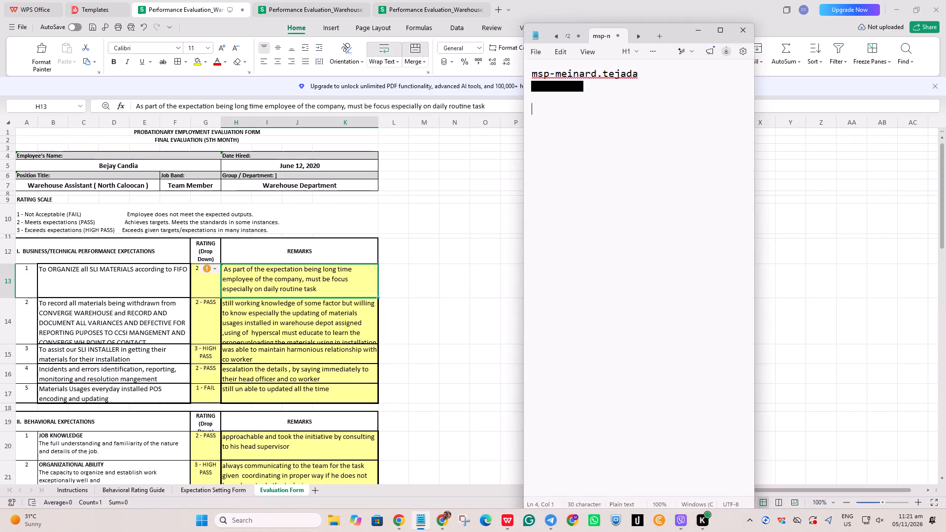
{"action": "left_click", "coordinate": [660, 37]}
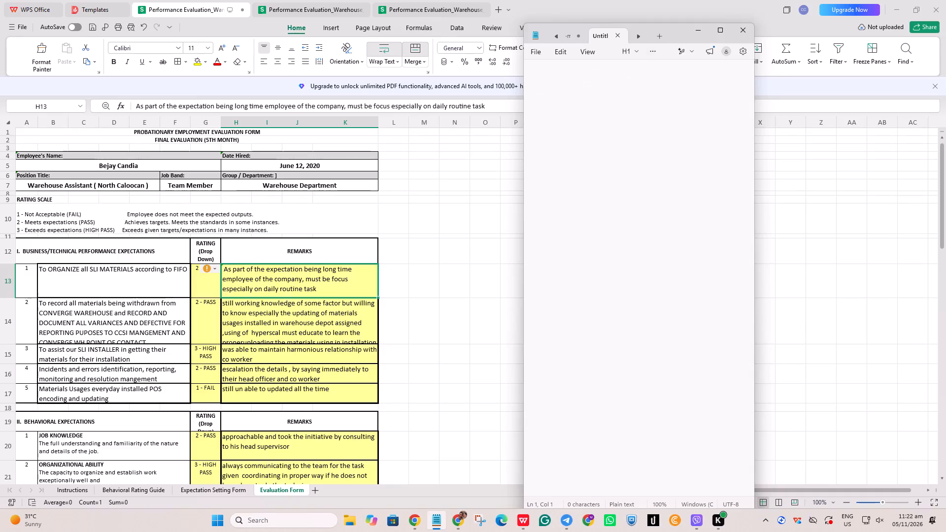
{"action": "left_click", "coordinate": [312, 278]}
{"action": "key", "text": "ctrl+c"}
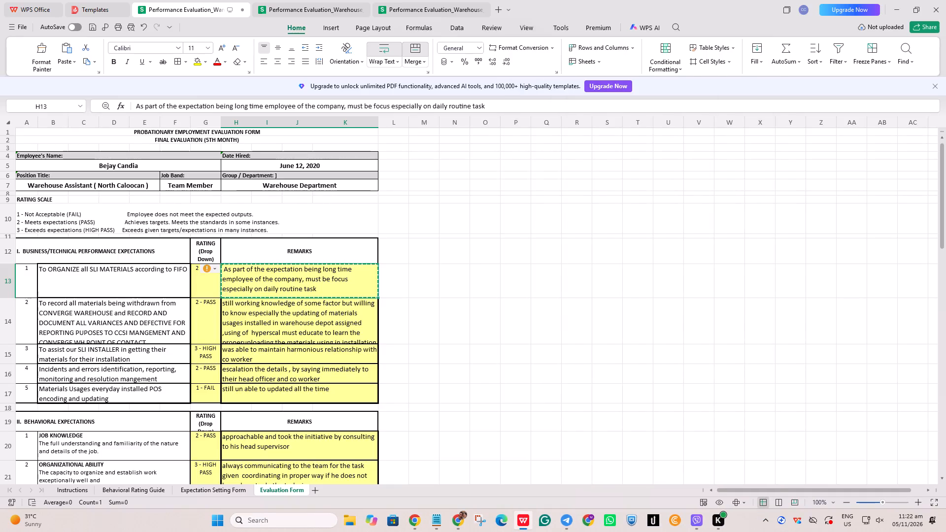
{"action": "key", "text": "alt+Tab"}
{"action": "key", "text": "ctrl+v"}
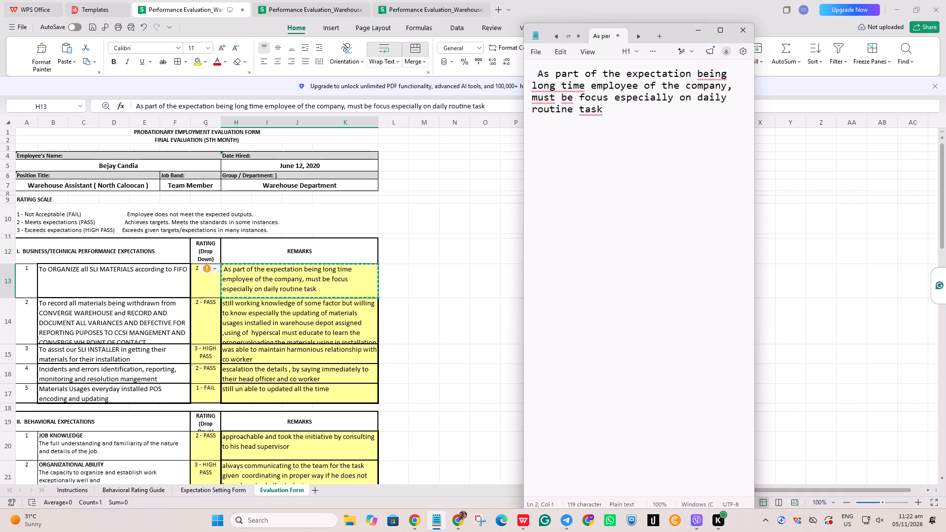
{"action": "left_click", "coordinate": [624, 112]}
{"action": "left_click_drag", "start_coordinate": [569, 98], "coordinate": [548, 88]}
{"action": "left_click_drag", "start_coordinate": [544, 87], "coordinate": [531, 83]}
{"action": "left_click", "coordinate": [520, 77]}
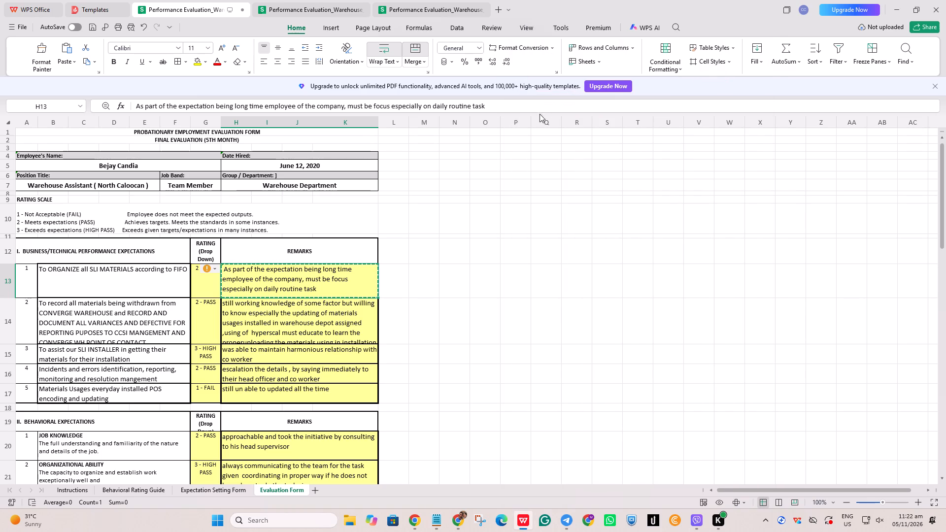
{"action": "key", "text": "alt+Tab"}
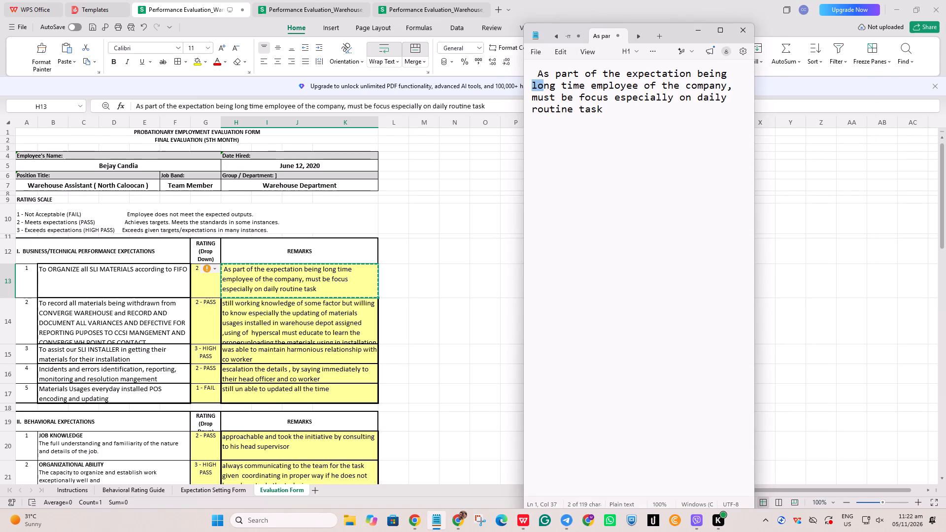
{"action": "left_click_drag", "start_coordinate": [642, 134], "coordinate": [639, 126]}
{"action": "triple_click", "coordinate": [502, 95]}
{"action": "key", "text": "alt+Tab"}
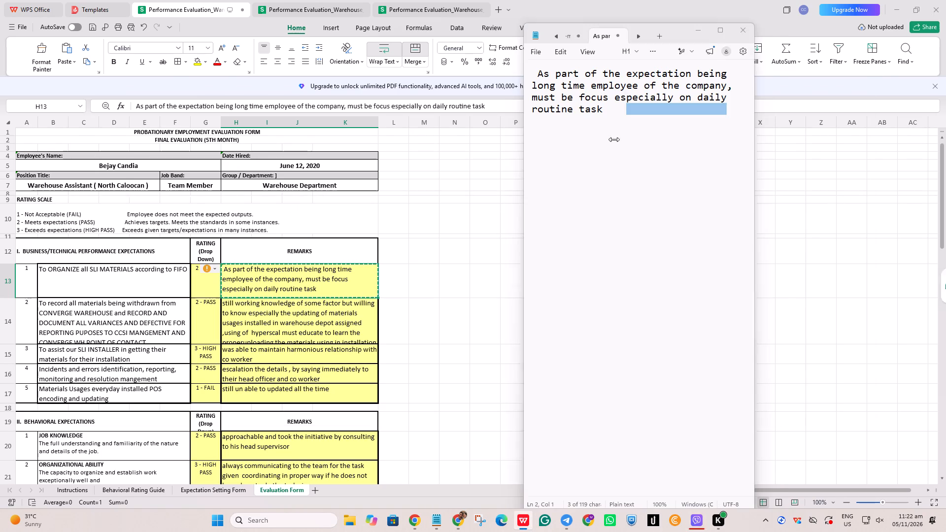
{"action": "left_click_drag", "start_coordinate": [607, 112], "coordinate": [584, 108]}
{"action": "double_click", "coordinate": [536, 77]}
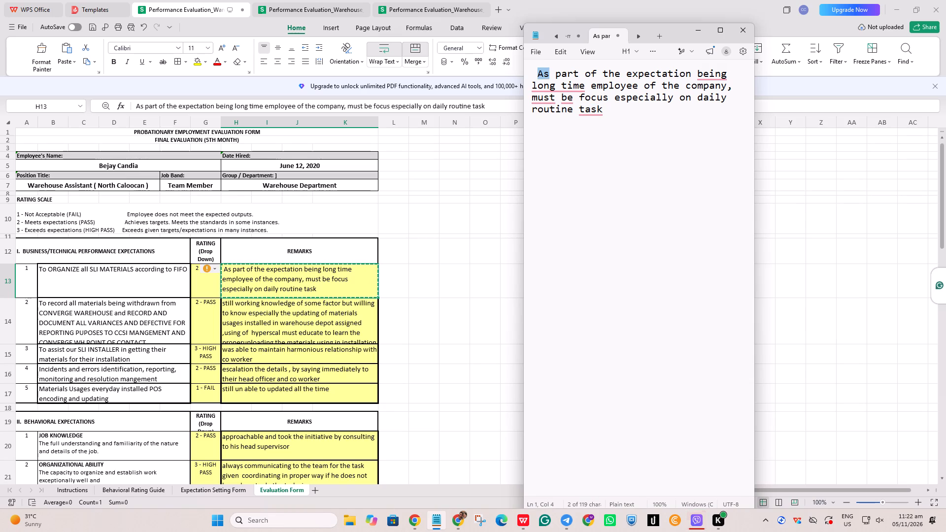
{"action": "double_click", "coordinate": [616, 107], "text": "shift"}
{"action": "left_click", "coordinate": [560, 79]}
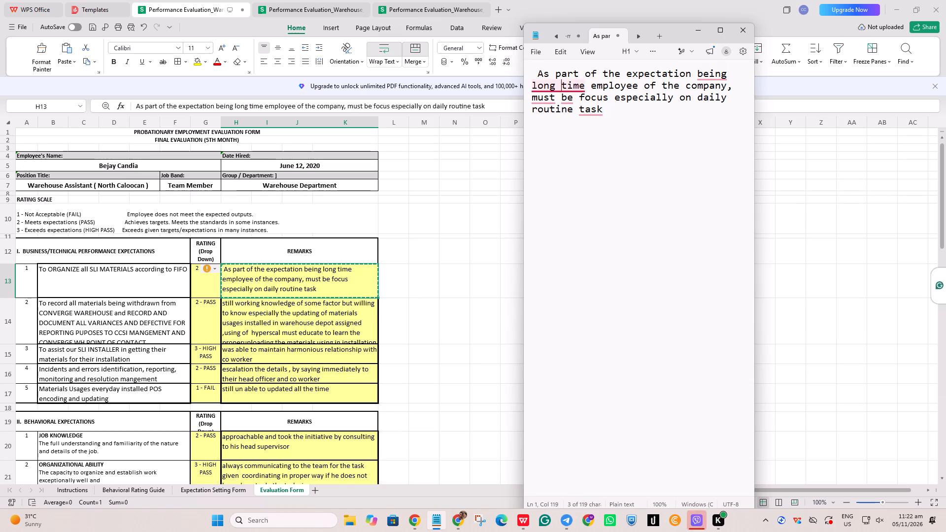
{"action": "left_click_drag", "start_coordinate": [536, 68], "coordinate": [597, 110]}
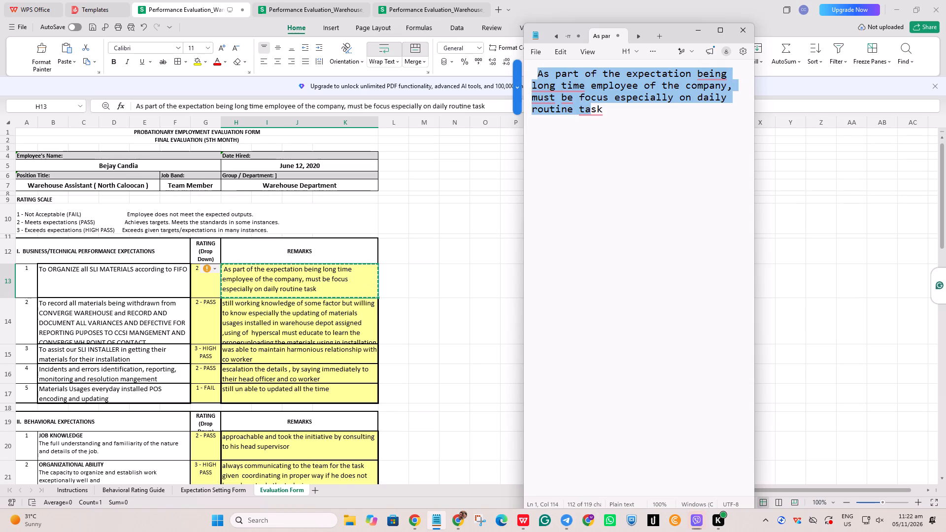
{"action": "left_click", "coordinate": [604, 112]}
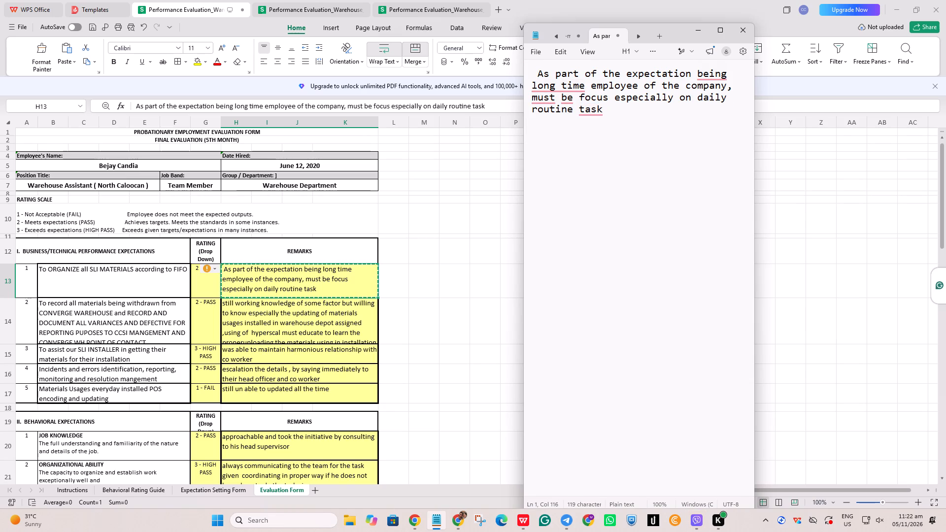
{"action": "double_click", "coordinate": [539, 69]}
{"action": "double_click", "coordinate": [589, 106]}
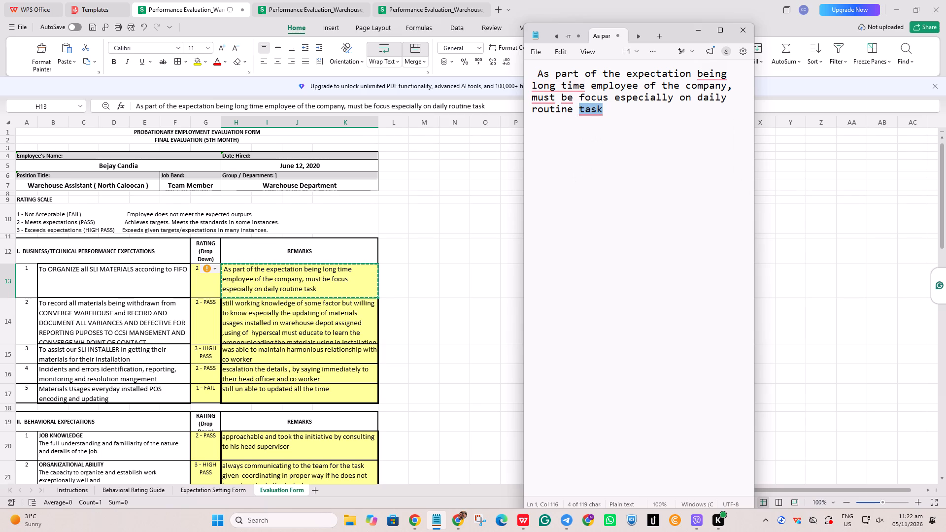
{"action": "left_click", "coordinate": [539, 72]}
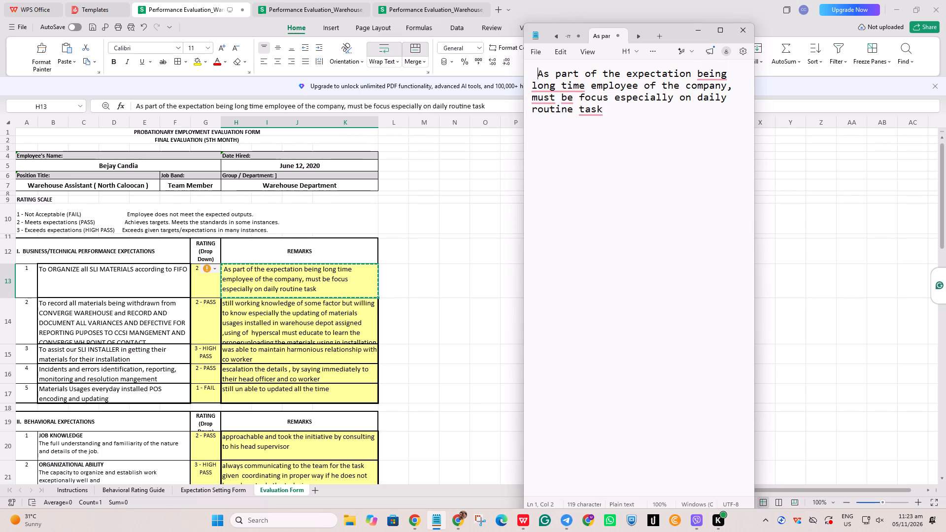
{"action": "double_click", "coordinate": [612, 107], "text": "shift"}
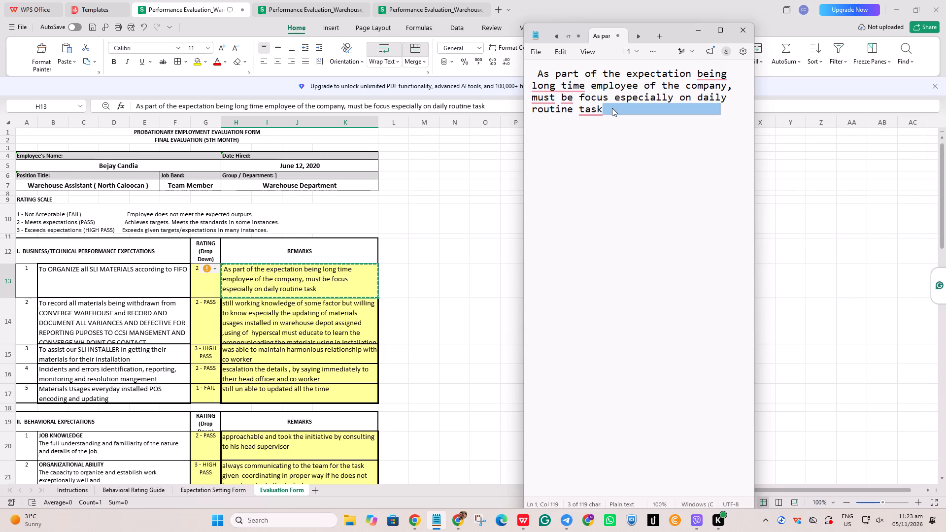
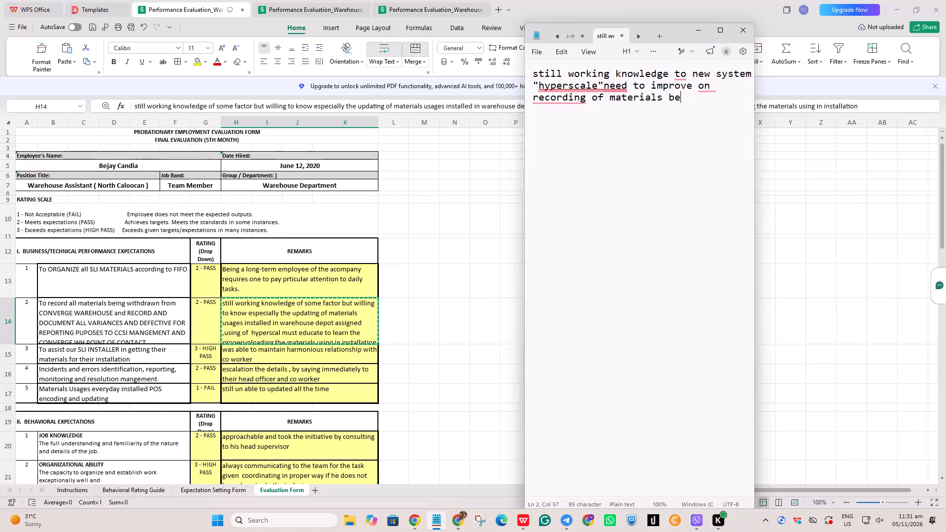
Replace the unfinished "be" at the end of the Notepad remark with "that been withdraw".
{"action": "key", "text": "BackSpace"}
{"action": "key", "text": "BackSpace"}
{"action": "type", "text": "that been withdraw"}
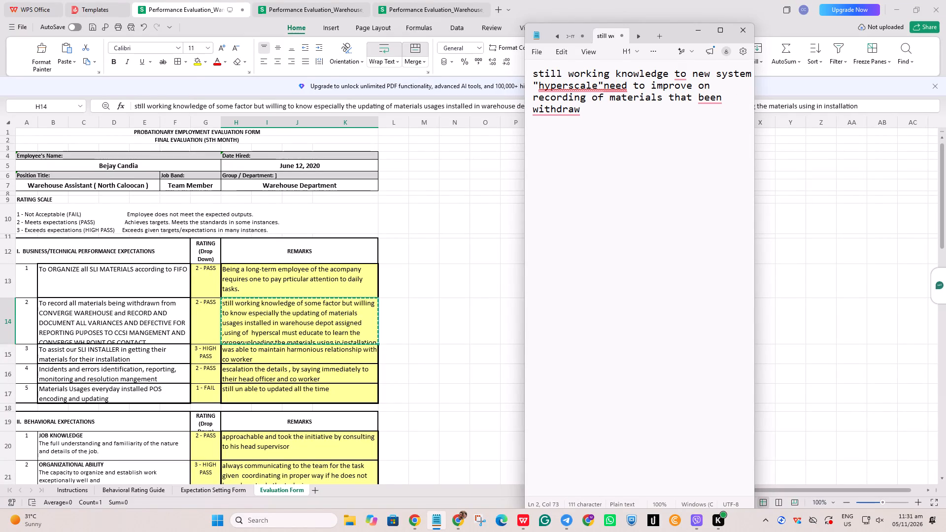
Continue the Notepad remark after "withdraw" with ",need to update to excel all the serial no.".
{"action": "key", "text": "comma"}
{"action": "type", "text": "need to update the"}
{"action": "key", "text": "space"}
{"action": "type", "text": "system"}
{"action": "key", "text": "BackSpace"}
{"action": "key", "text": "BackSpace"}
{"action": "key", "text": "BackSpace"}
{"action": "key", "text": "BackSpace"}
{"action": "key", "text": "BackSpace"}
{"action": "key", "text": "BackSpace"}
{"action": "key", "text": "BackSpace"}
{"action": "key", "text": "BackSpace"}
{"action": "key", "text": "BackSpace"}
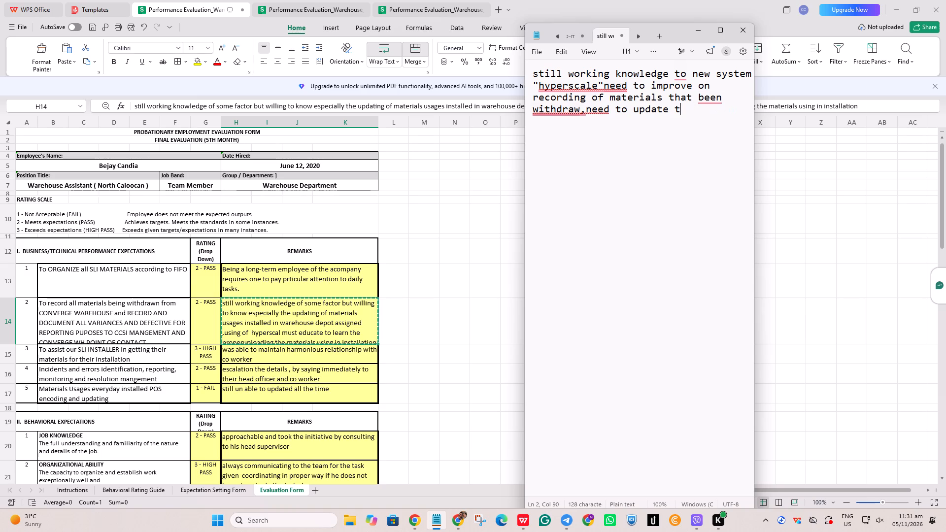
{"action": "key", "text": "BackSpace"}
{"action": "type", "text": "to"}
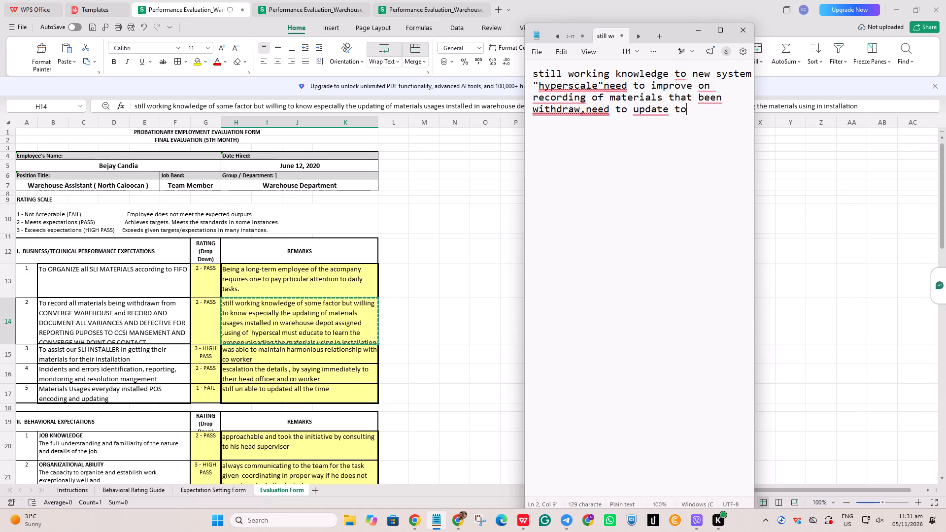
{"action": "key", "text": "space"}
{"action": "type", "text": "excel"}
{"action": "key", "text": "space"}
{"action": "type", "text": "a"}
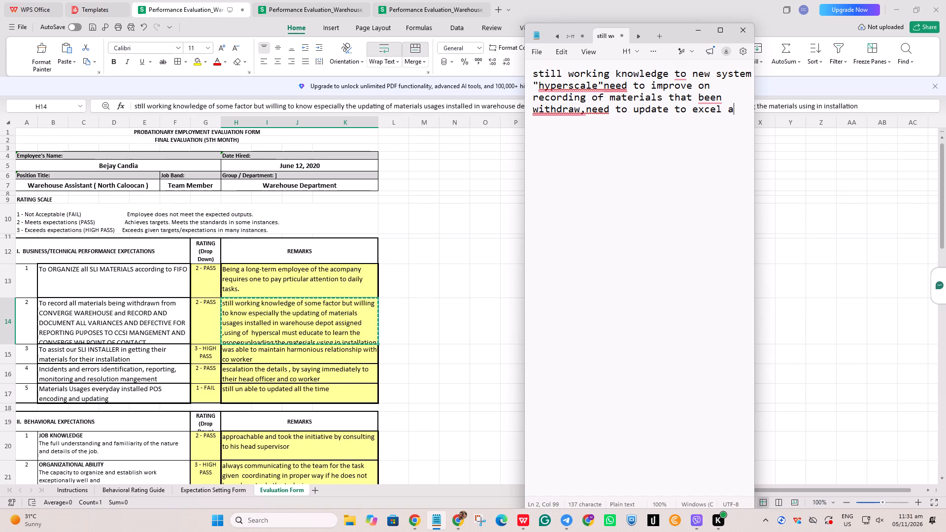
{"action": "type", "text": "ll the seria"}
{"action": "type", "text": "ls"}
{"action": "key", "text": "BackSpace"}
{"action": "key", "text": "BackSpace"}
{"action": "type", "text": "l no."}
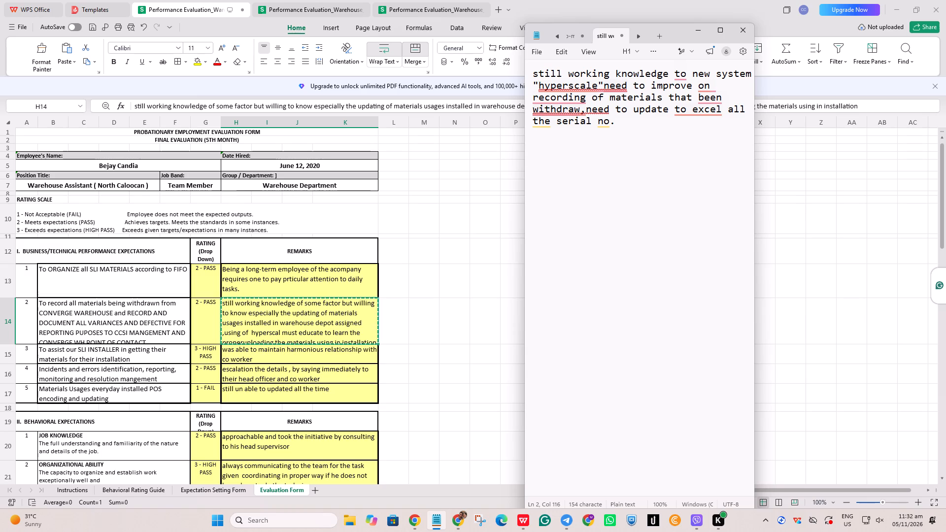
Insert the word "has" before "been" in the Notepad remark.
{"action": "key", "text": "Up"}
{"action": "key", "text": "Up"}
{"action": "key", "text": "Up"}
{"action": "key", "text": "Down"}
{"action": "key", "text": "End"}
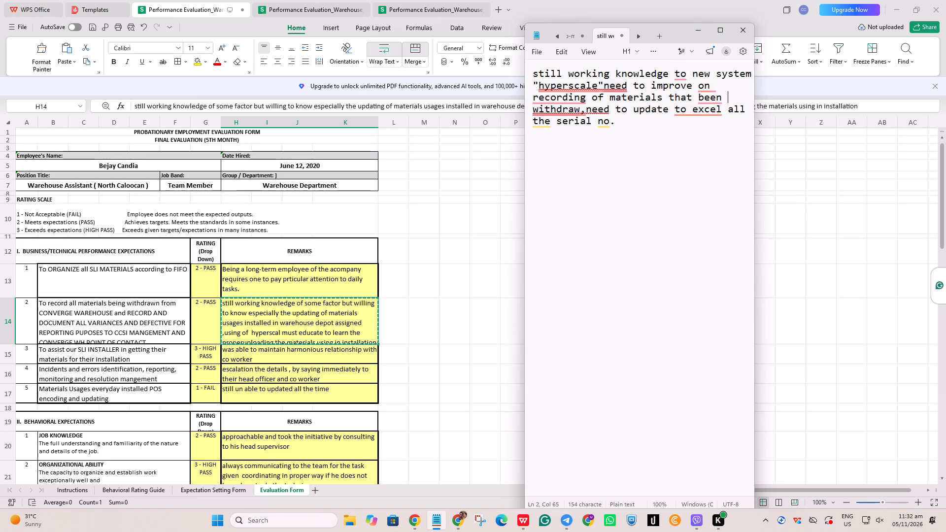
{"action": "key", "text": "Left"}
{"action": "key", "text": "Left"}
{"action": "key", "text": "Left"}
{"action": "key", "text": "Left"}
{"action": "key", "text": "Left"}
{"action": "type", "text": "has"}
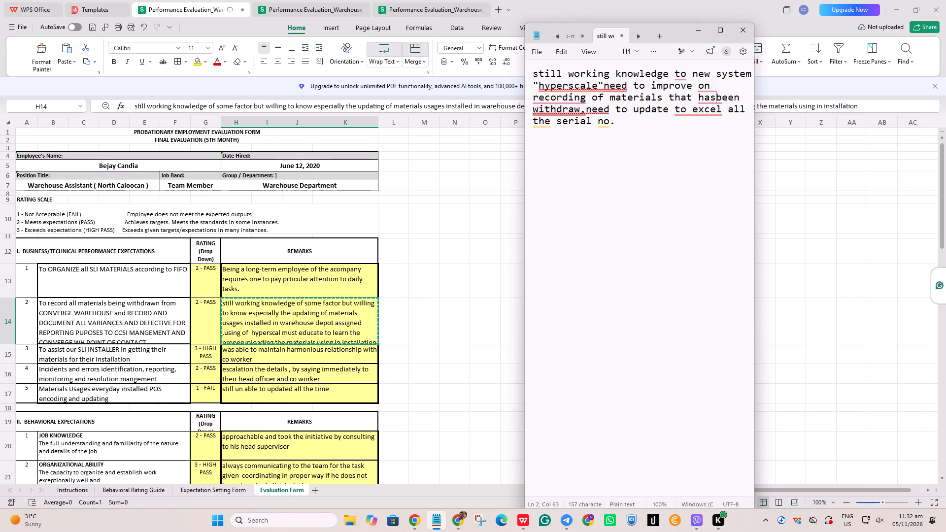
{"action": "key", "text": "space"}
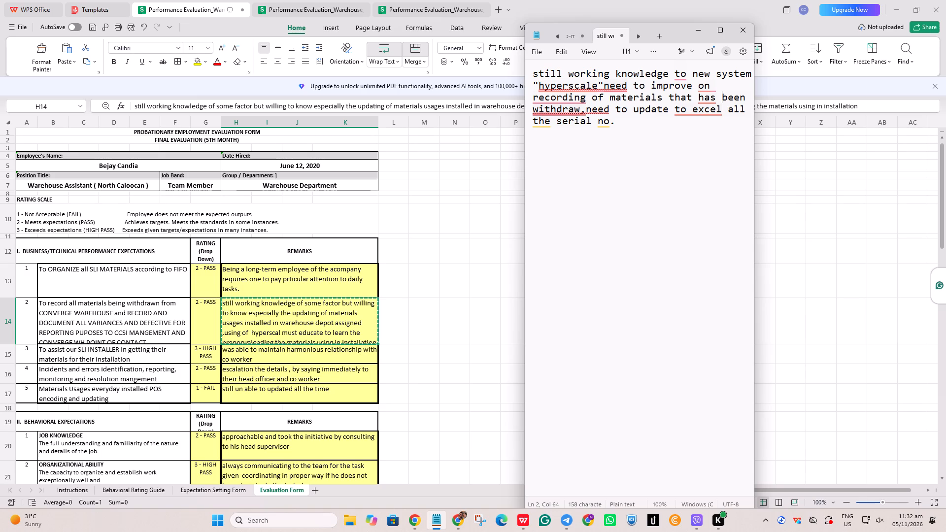
Append "to comply with the companys poicy" after "serial no." at the end of the Notepad remark.
{"action": "double_click", "coordinate": [631, 130]}
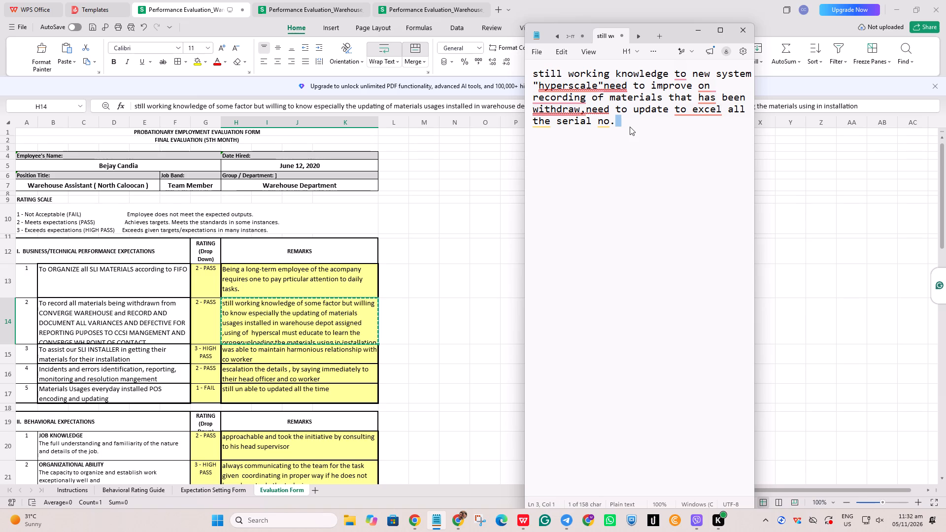
{"action": "key", "text": "Right"}
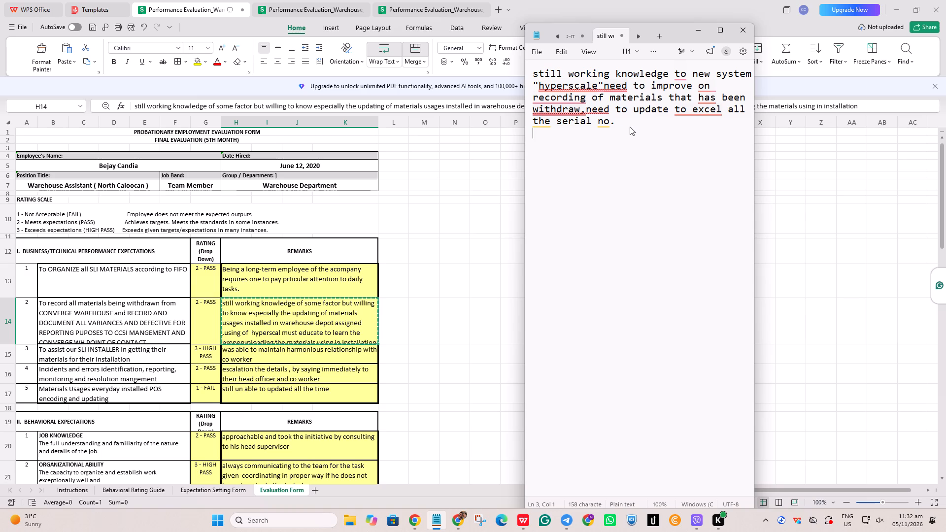
{"action": "key", "text": "Left"}
{"action": "type", "text": "to complo"}
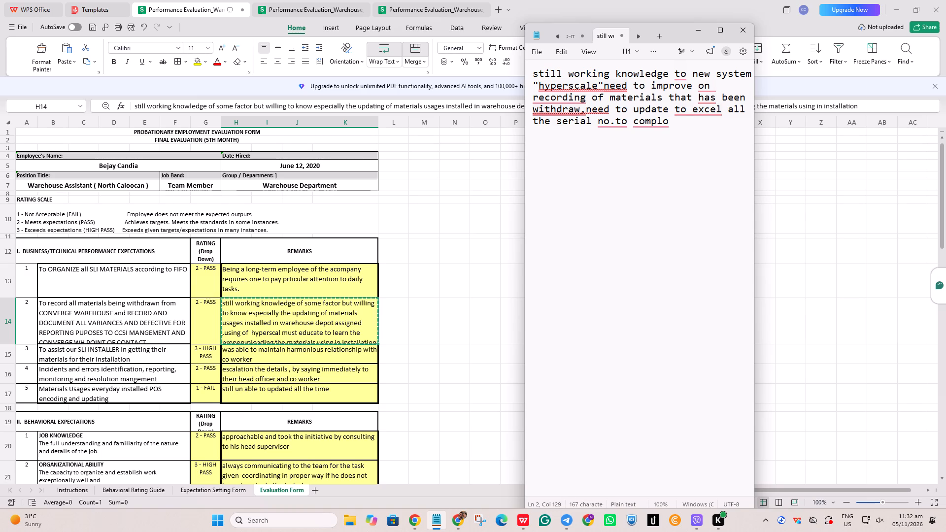
{"action": "key", "text": "BackSpace"}
{"action": "type", "text": "y with t"}
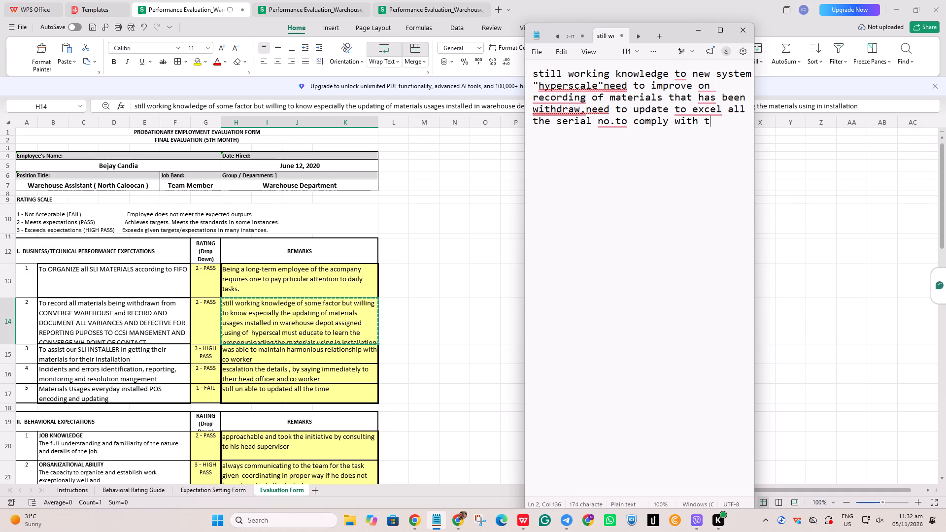
{"action": "type", "text": "he companys"}
{"action": "key", "text": "space"}
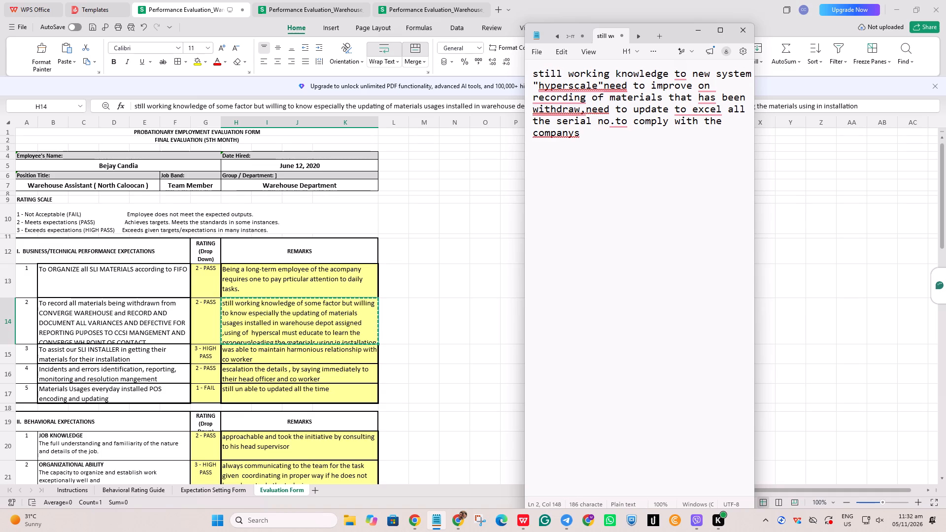
{"action": "type", "text": "cop"}
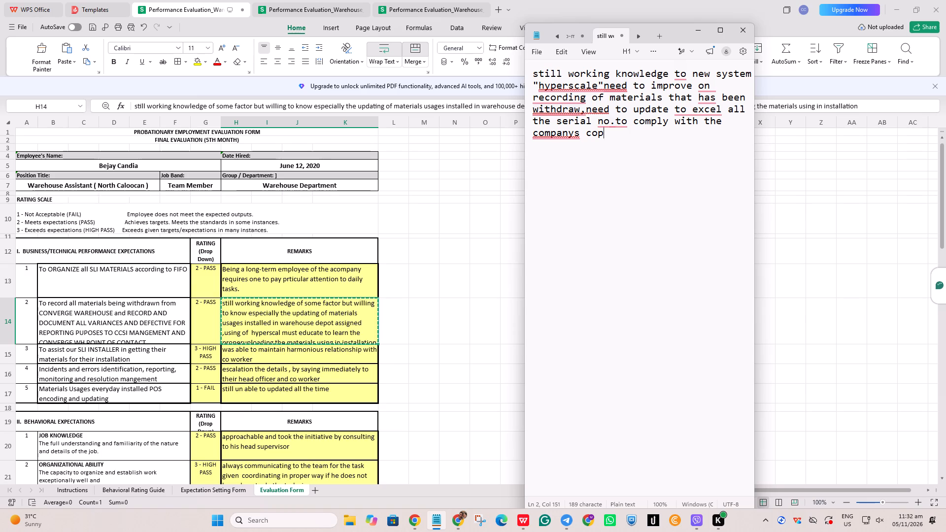
{"action": "key", "text": "BackSpace"}
{"action": "key", "text": "BackSpace"}
{"action": "key", "text": "BackSpace"}
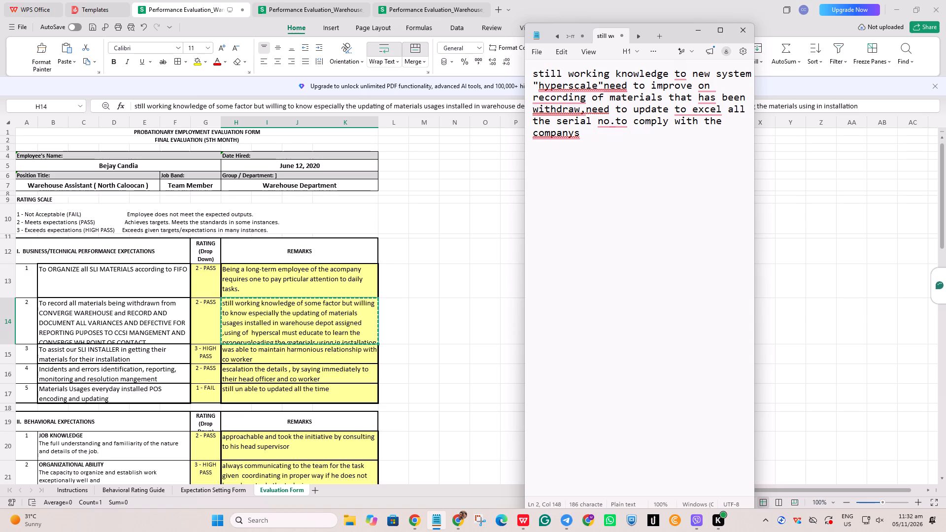
{"action": "type", "text": "poic"}
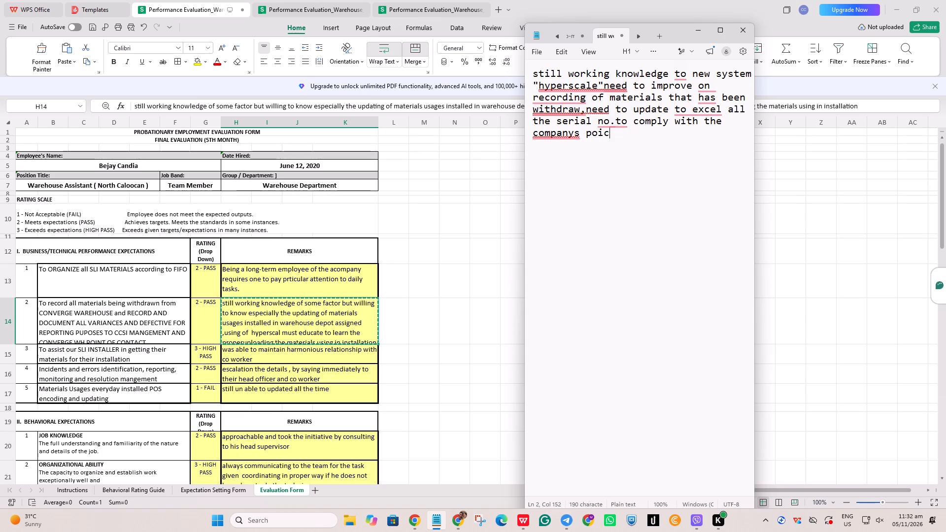
{"action": "key", "text": "y"}
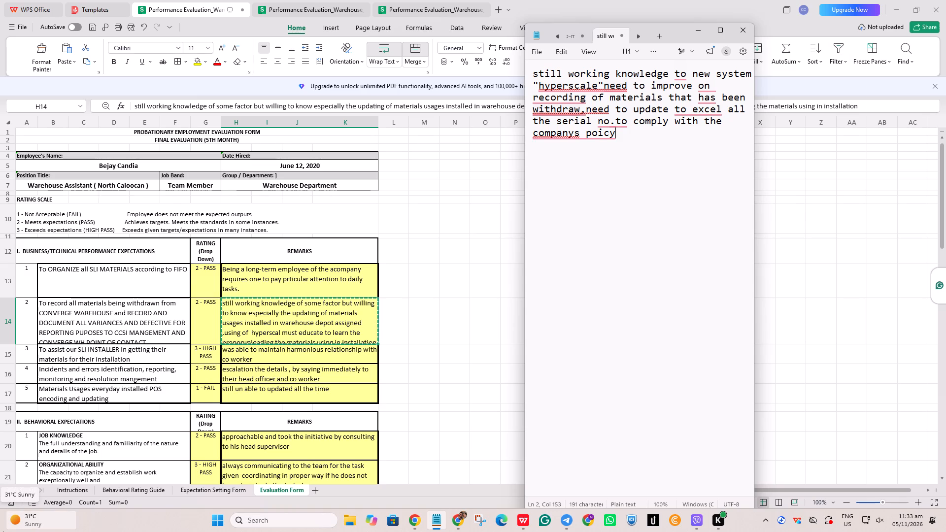
Select the entire rewritten remark in Notepad and copy it.
{"action": "scroll", "coordinate": [285, 522], "scroll_direction": "up", "scroll_amount": 1}
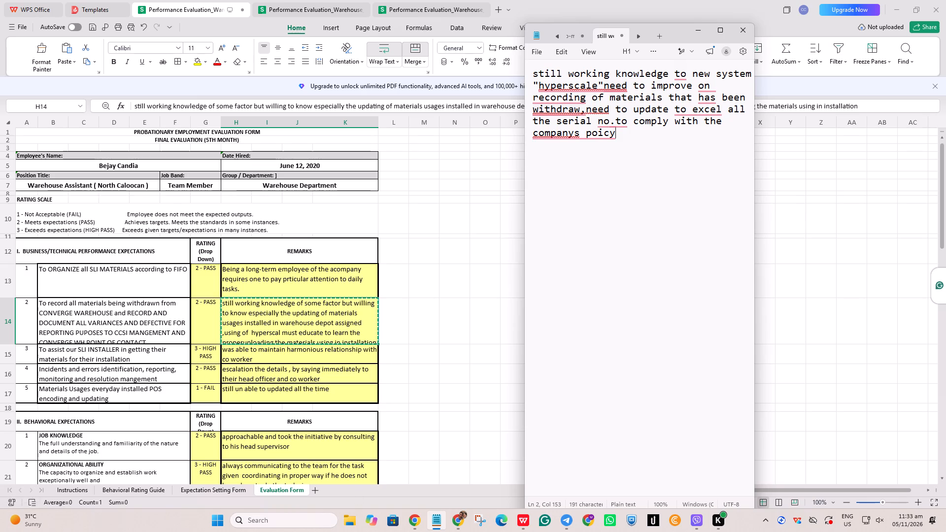
{"action": "left_click_drag", "start_coordinate": [662, 145], "coordinate": [483, 75]}
{"action": "left_click", "coordinate": [483, 75]}
{"action": "key", "text": "alt+Tab"}
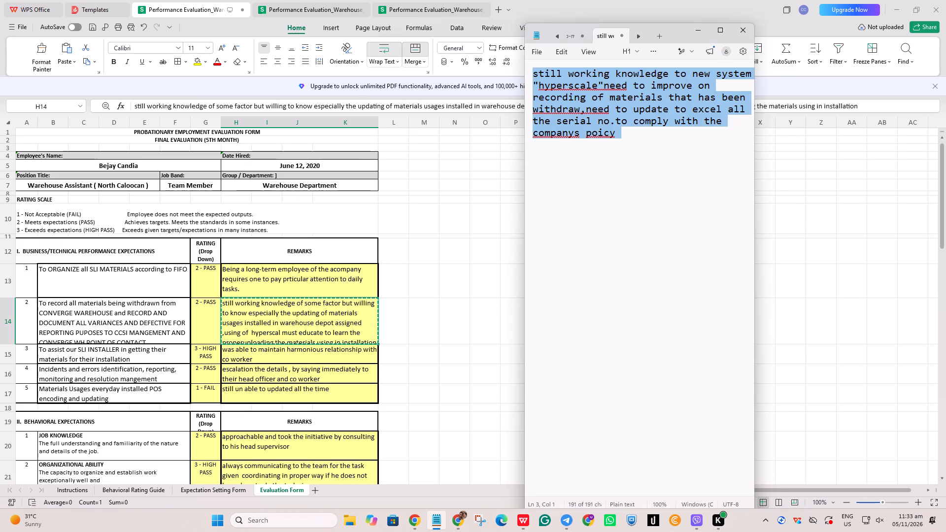
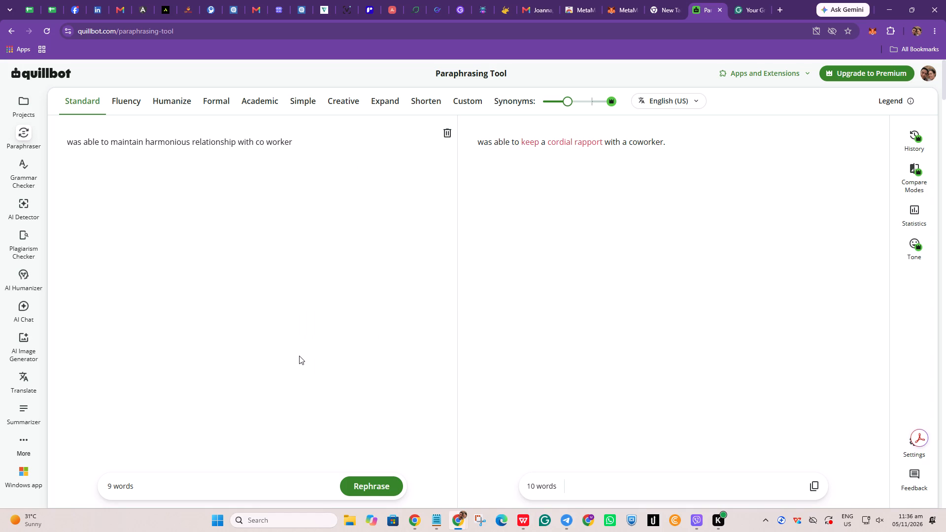
{"action": "key", "text": "alt+Tab"}
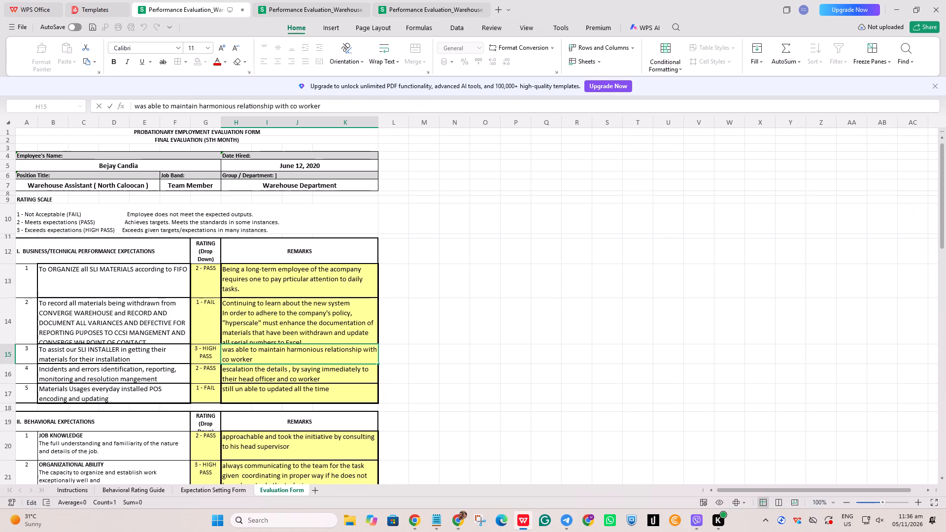
{"action": "left_click", "coordinate": [283, 350]}
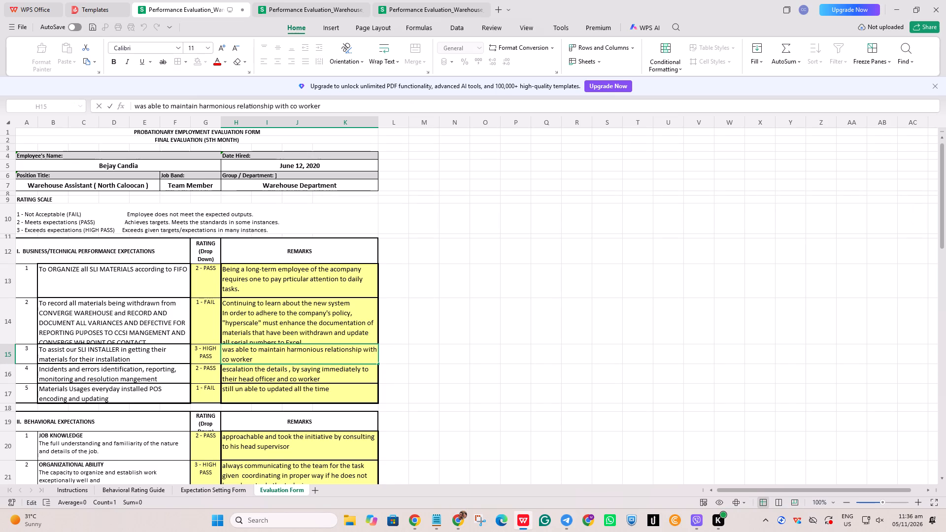
{"action": "key", "text": "Left"}
{"action": "key", "text": "Left"}
{"action": "key", "text": "Left"}
{"action": "key", "text": "Left"}
{"action": "key", "text": "Left"}
{"action": "key", "text": "Left"}
{"action": "key", "text": "Left"}
{"action": "key", "text": "Left"}
{"action": "key", "text": "Right"}
{"action": "key", "text": "shift+Right"}
{"action": "key", "text": "shift+Right"}
{"action": "key", "text": "shift+Right"}
{"action": "key", "text": "shift+Right"}
{"action": "key", "text": "shift+Right"}
{"action": "key", "text": "shift+Right"}
{"action": "key", "text": "shift+Right"}
{"action": "key", "text": "shift+Right"}
{"action": "key", "text": "shift+Right"}
{"action": "key", "text": "shift+Right"}
{"action": "key", "text": "shift+Right"}
{"action": "key", "text": "shift+Right"}
{"action": "key", "text": "shift+Right"}
{"action": "key", "text": "shift+Right"}
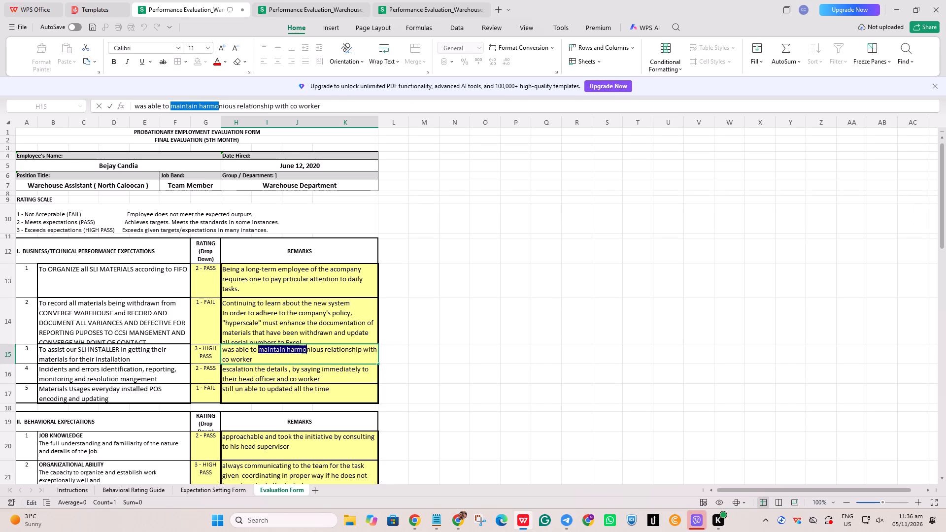
{"action": "key", "text": "shift+Right"}
{"action": "key", "text": "shift+Right"}
{"action": "key", "text": "shift+Right"}
{"action": "key", "text": "shift+Right"}
{"action": "key", "text": "shift+Right"}
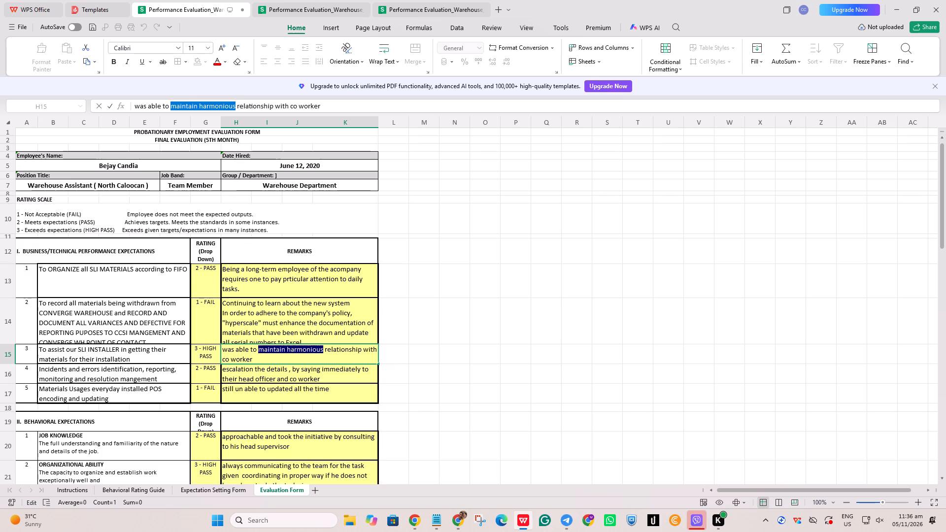
{"action": "type", "text": "keep"}
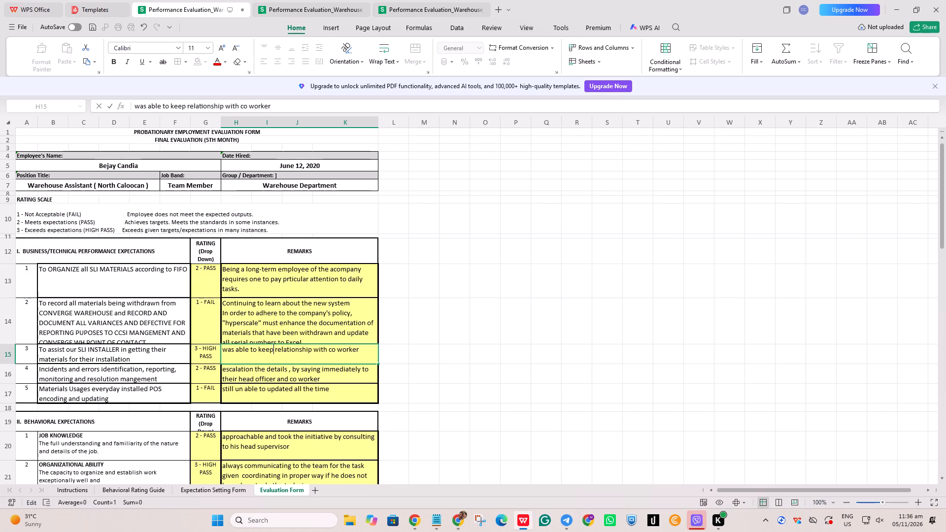
{"action": "key", "text": "space"}
{"action": "type", "text": "good"}
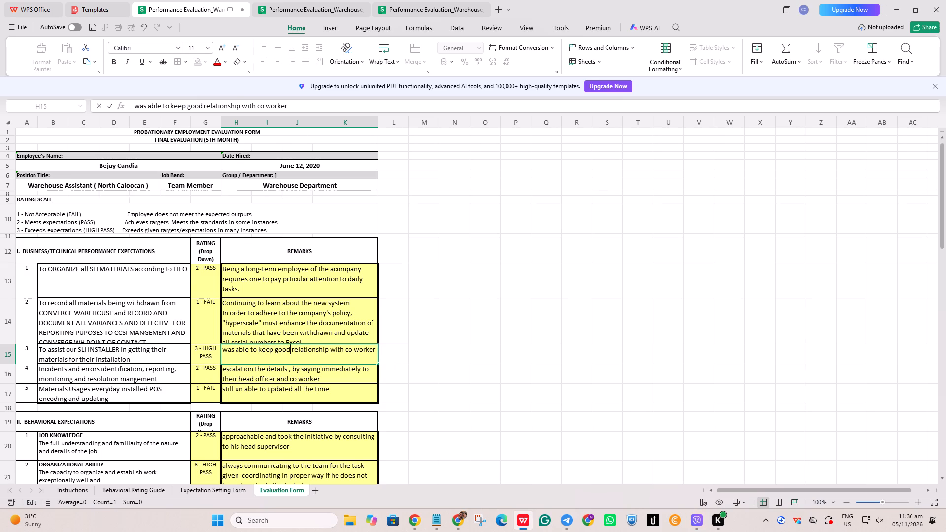
Insert "and support" after "relationship" in the H15 remark.
{"action": "key", "text": "Right"}
{"action": "key", "text": "Right"}
{"action": "key", "text": "Right"}
{"action": "key", "text": "Right"}
{"action": "key", "text": "Right"}
{"action": "key", "text": "Right"}
{"action": "key", "text": "Right"}
{"action": "key", "text": "Right"}
{"action": "key", "text": "Right"}
{"action": "key", "text": "Right"}
{"action": "key", "text": "Right"}
{"action": "key", "text": "Right"}
{"action": "key", "text": "Right"}
{"action": "key", "text": "space"}
{"action": "type", "text": "and support"}
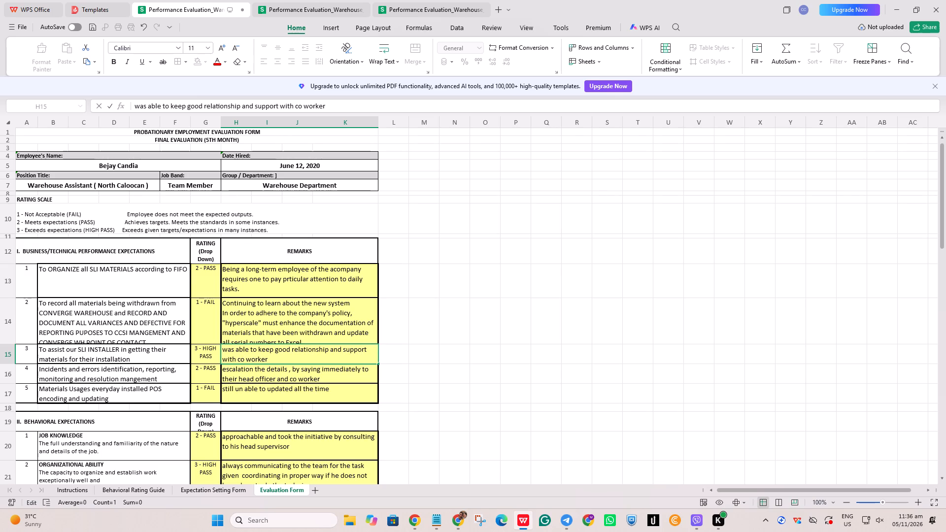
{"action": "key", "text": "Down"}
Commit the edited co-worker remark in H15.
{"action": "left_click", "coordinate": [488, 367]}
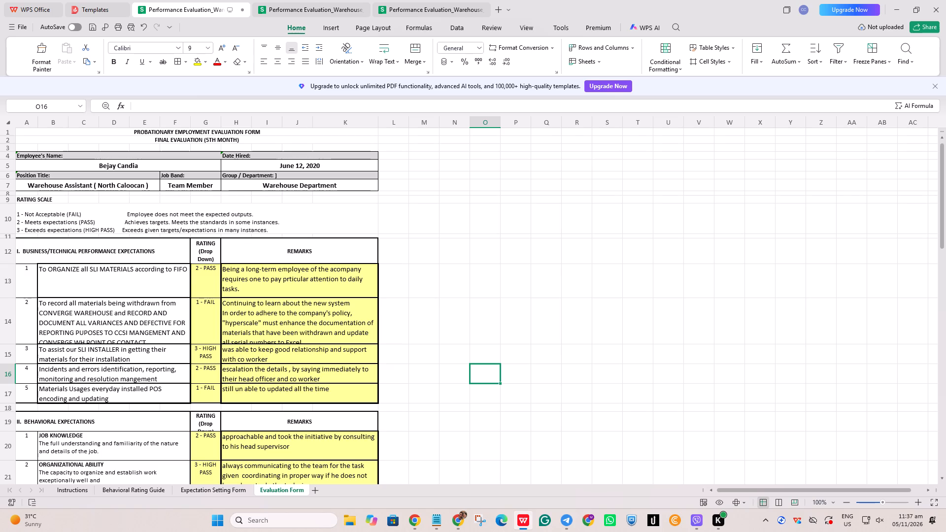
Select expectation 4 on incidents and errors, switch to Notepad, and replace the old draft with "unable to excalate the incident to".
{"action": "left_click", "coordinate": [141, 365]}
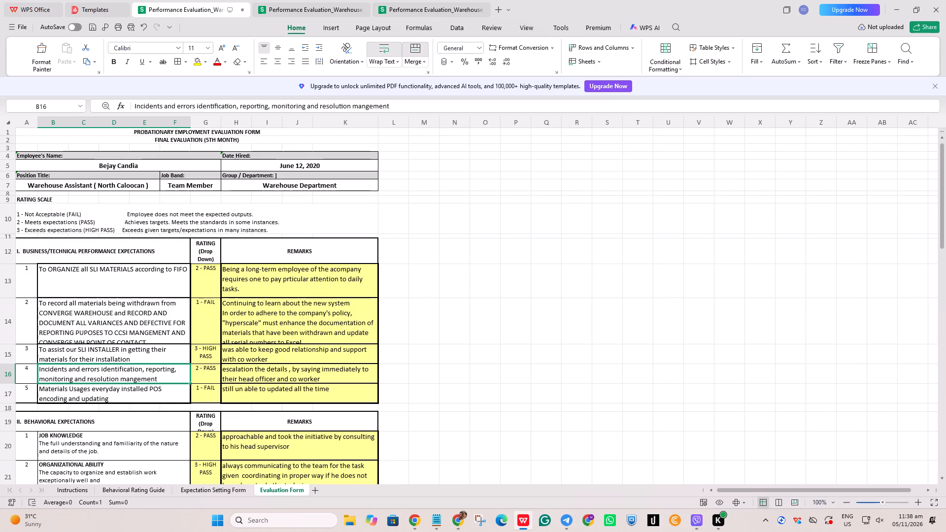
{"action": "left_click", "coordinate": [435, 525]}
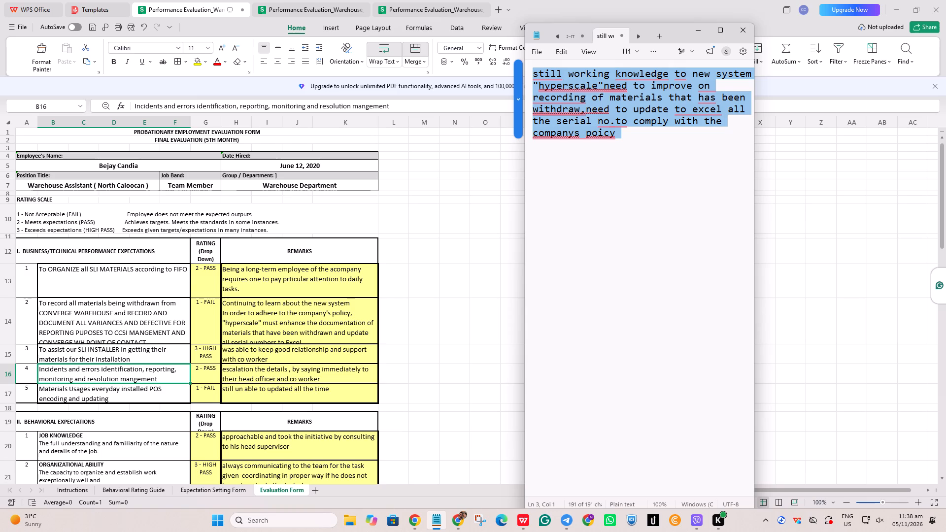
{"action": "type", "text": "una"}
{"action": "type", "text": "ble to"}
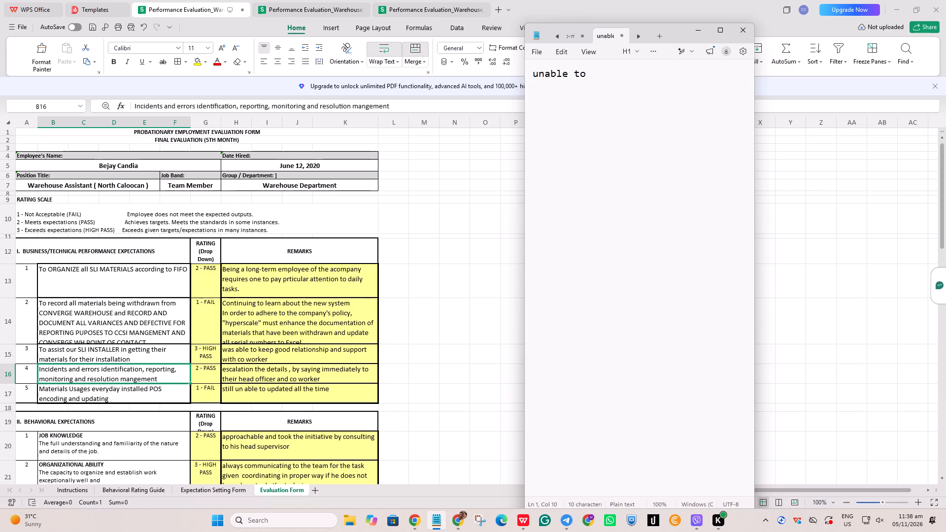
{"action": "key", "text": "space"}
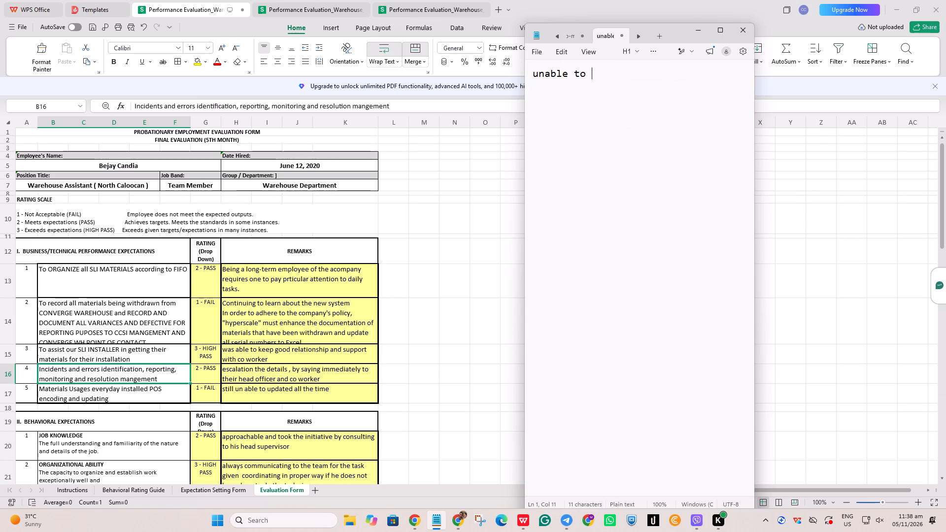
{"action": "key", "text": "e"}
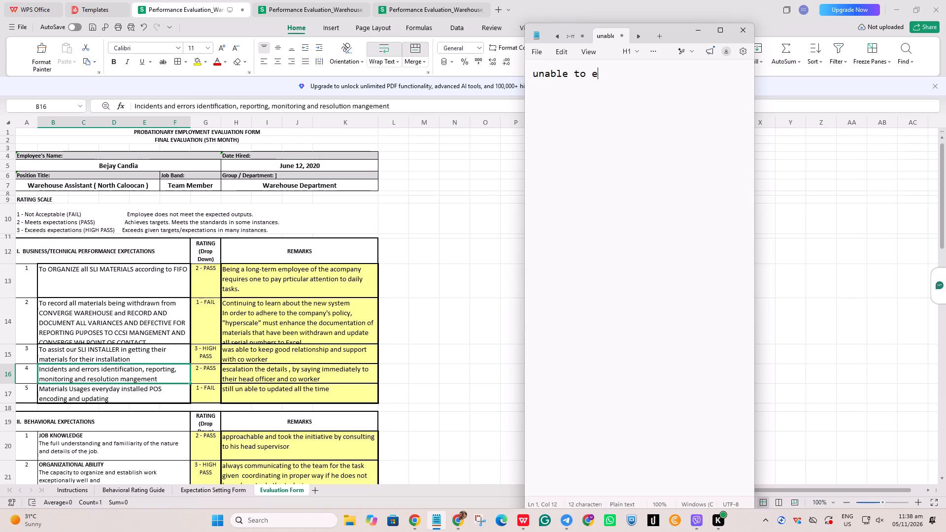
{"action": "key", "text": "x"}
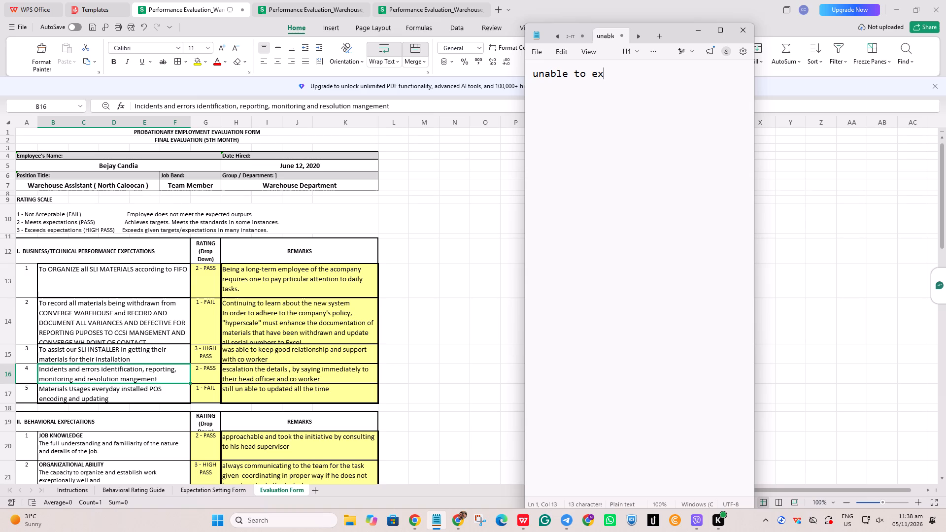
{"action": "type", "text": "calat"}
{"action": "key", "text": "e"}
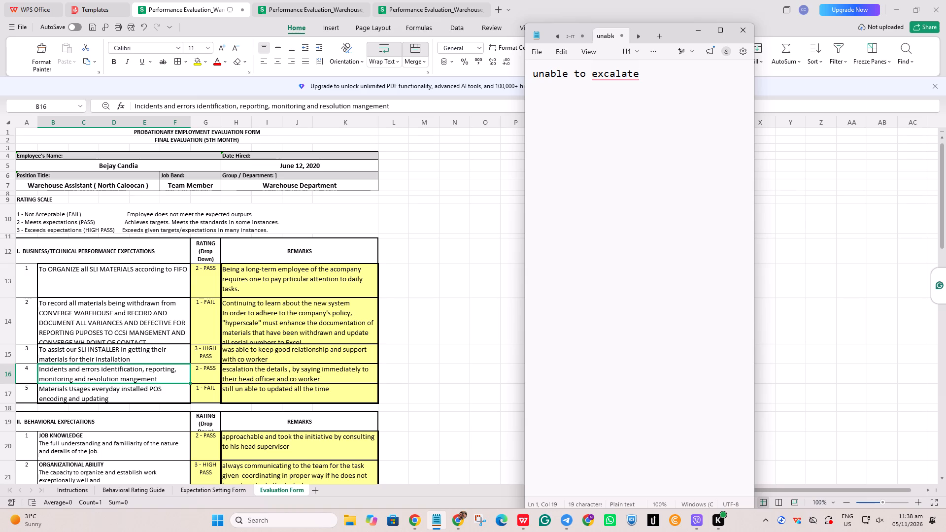
{"action": "key", "text": "space"}
{"action": "key", "text": "t"}
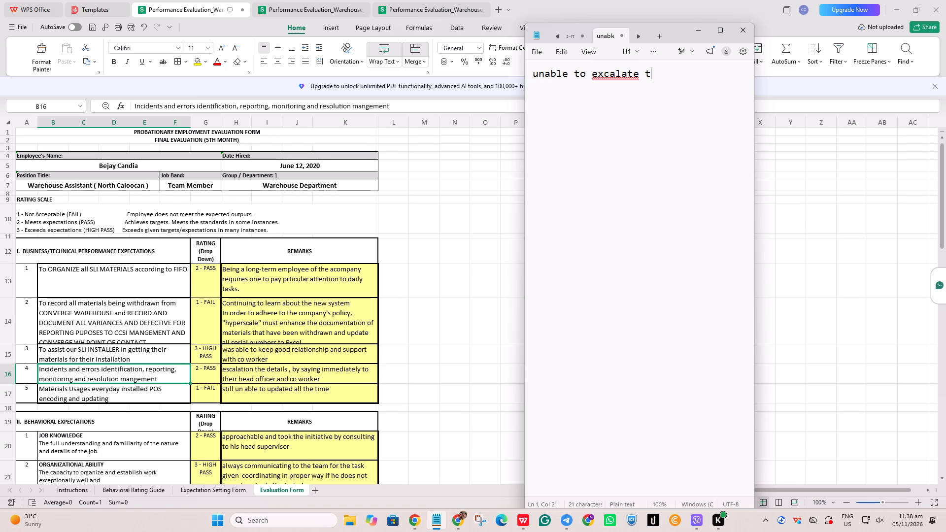
{"action": "key", "text": "equal"}
{"action": "key", "text": "BackSpace"}
{"action": "key", "text": "BackSpace"}
{"action": "type", "text": "the incedent"}
{"action": "key", "text": "space"}
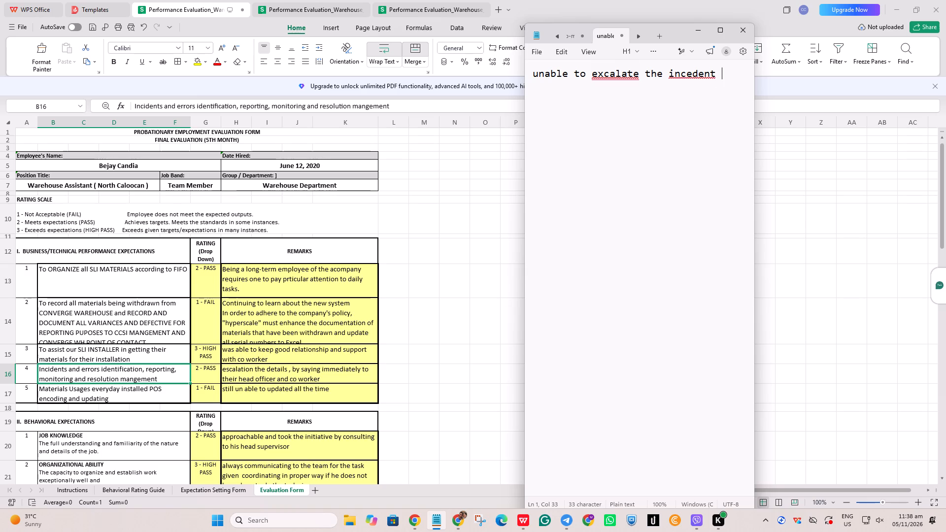
{"action": "key", "text": "BackSpace"}
{"action": "key", "text": "BackSpace"}
{"action": "key", "text": "BackSpace"}
{"action": "key", "text": "BackSpace"}
{"action": "key", "text": "BackSpace"}
{"action": "key", "text": "BackSpace"}
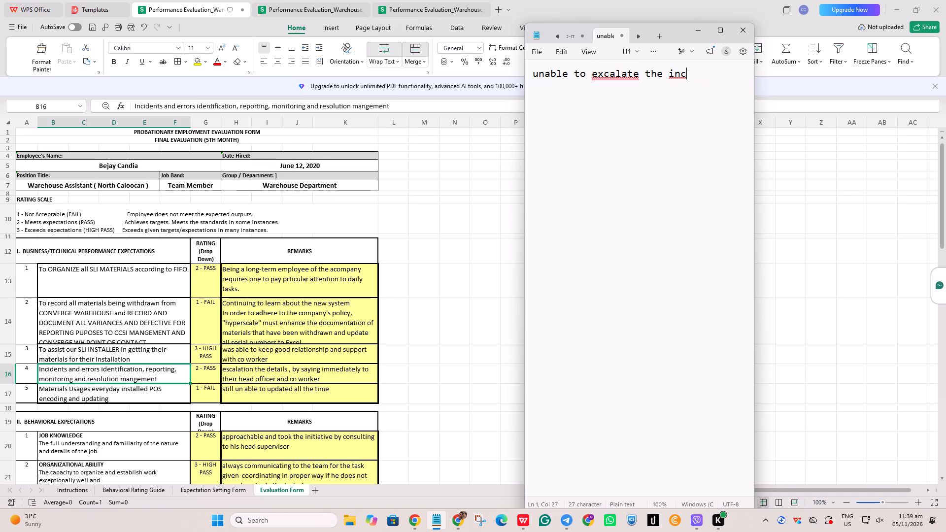
{"action": "type", "text": "ident to t"}
{"action": "key", "text": "BackSpace"}
Continue the Notepad draft on a new line with "head officer on time,".
{"action": "key", "text": "Return"}
{"action": "type", "text": "hea"}
{"action": "type", "text": "d officer"}
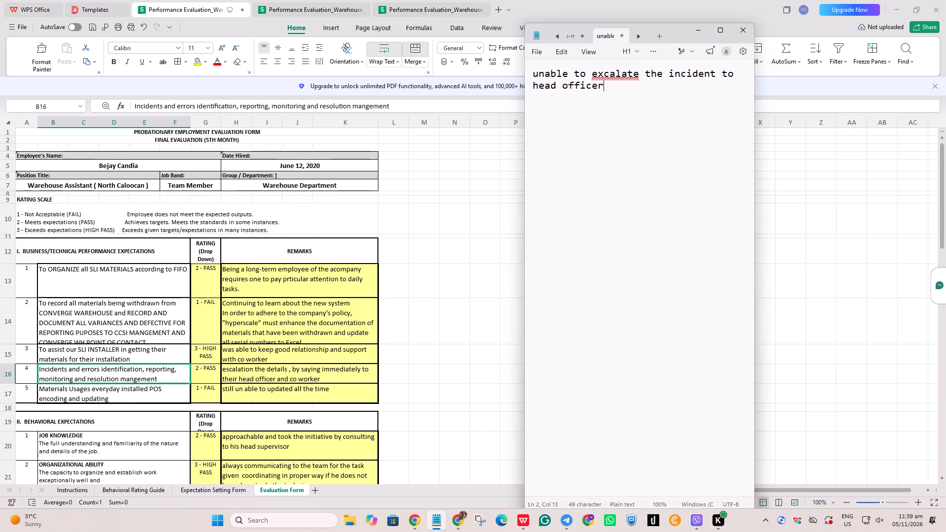
{"action": "key", "text": "space"}
{"action": "type", "text": "on time,"}
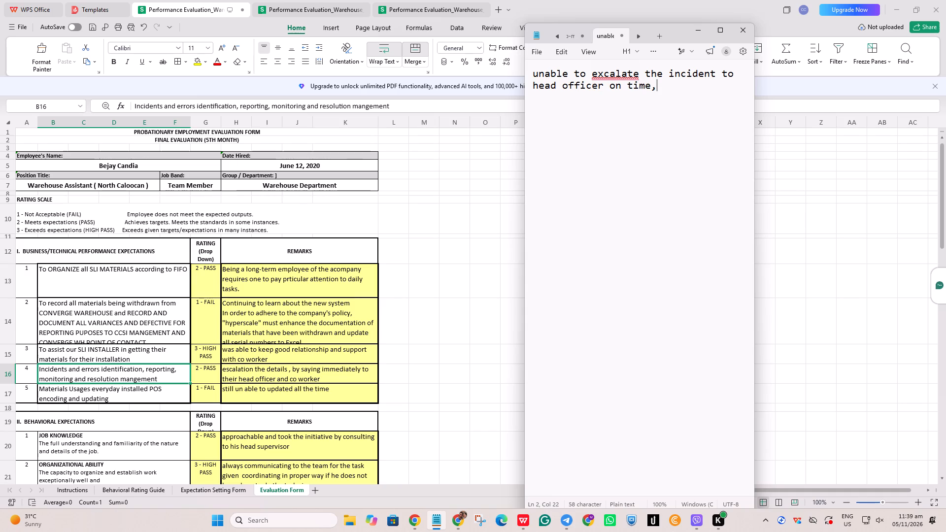
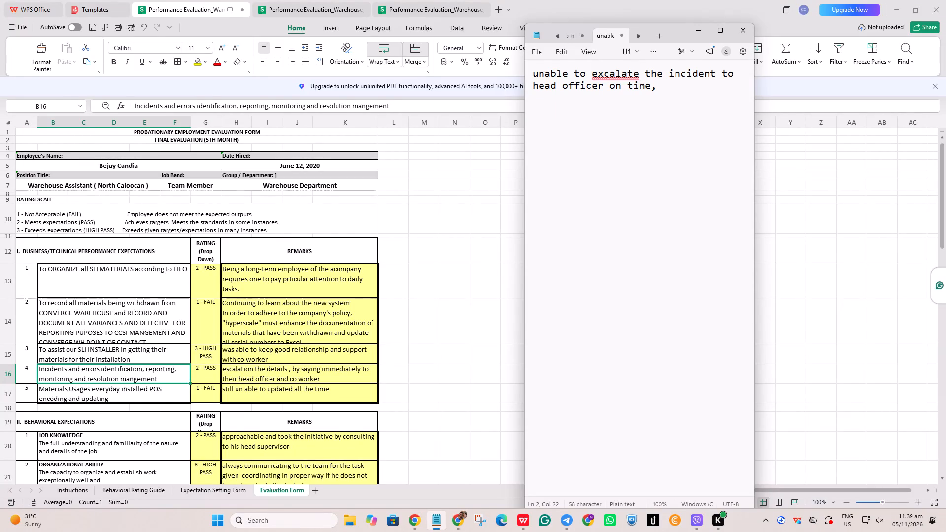
Insert "sometimes" at the start of the Notepad draft, before "unable to excalate the incident to".
{"action": "triple_click", "coordinate": [535, 74]}
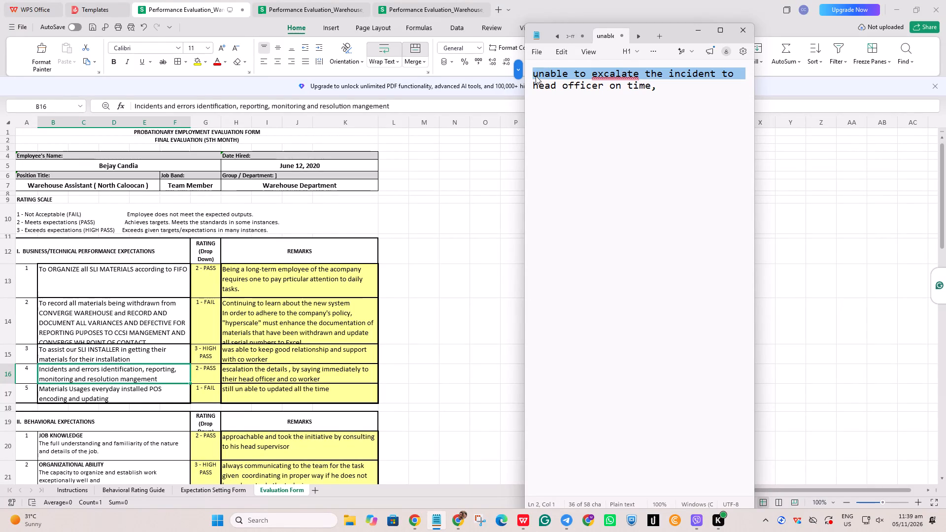
{"action": "key", "text": "Home"}
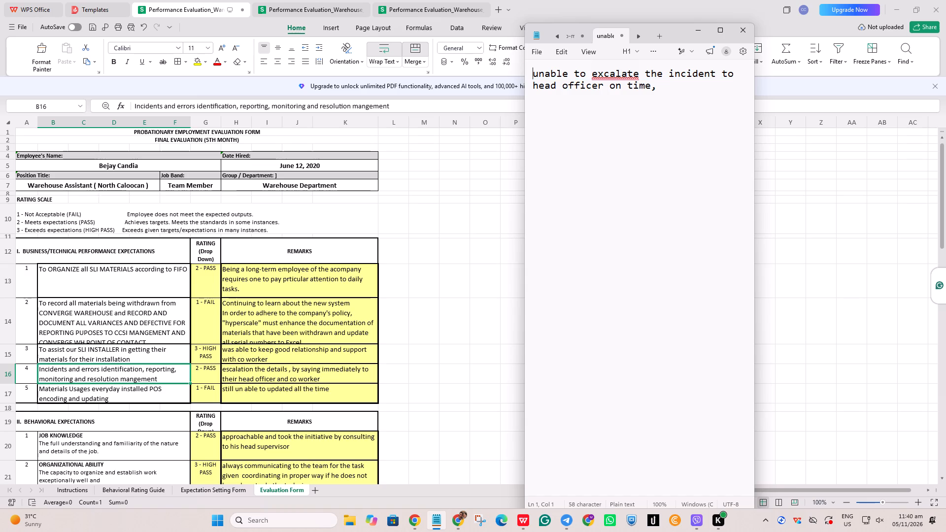
{"action": "type", "text": "somet"}
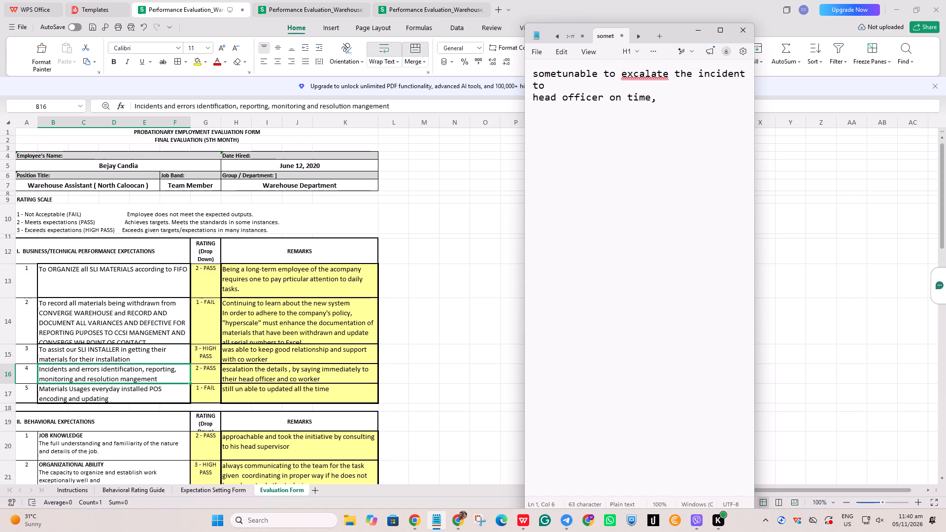
{"action": "type", "text": "imes"}
{"action": "key", "text": "space"}
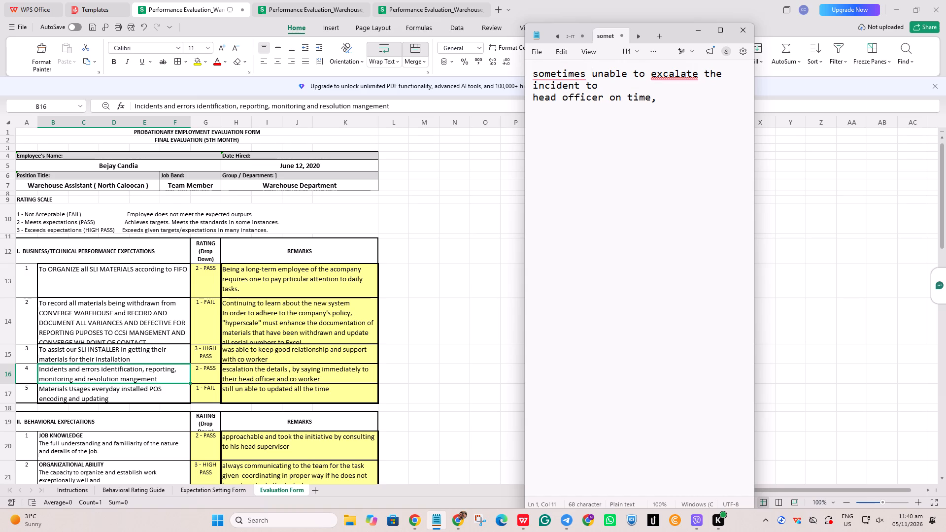
{"action": "left_click_drag", "start_coordinate": [676, 105], "coordinate": [501, 70]}
{"action": "left_click", "coordinate": [501, 70]}
{"action": "key", "text": "ctrl+c"}
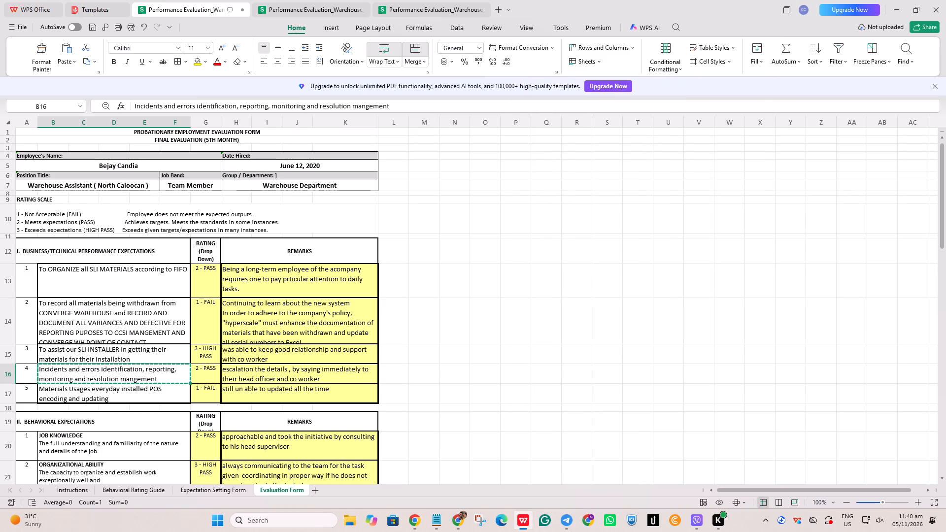
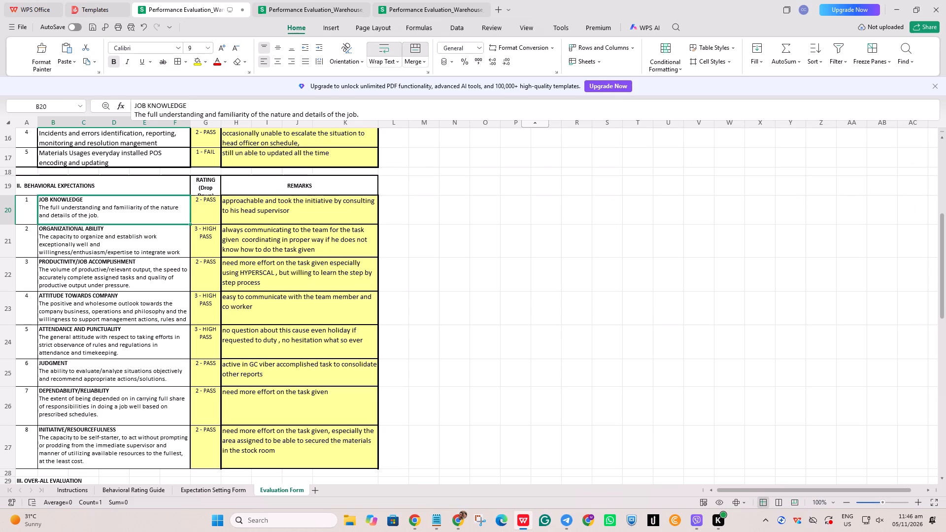
{"action": "left_click", "coordinate": [443, 519]}
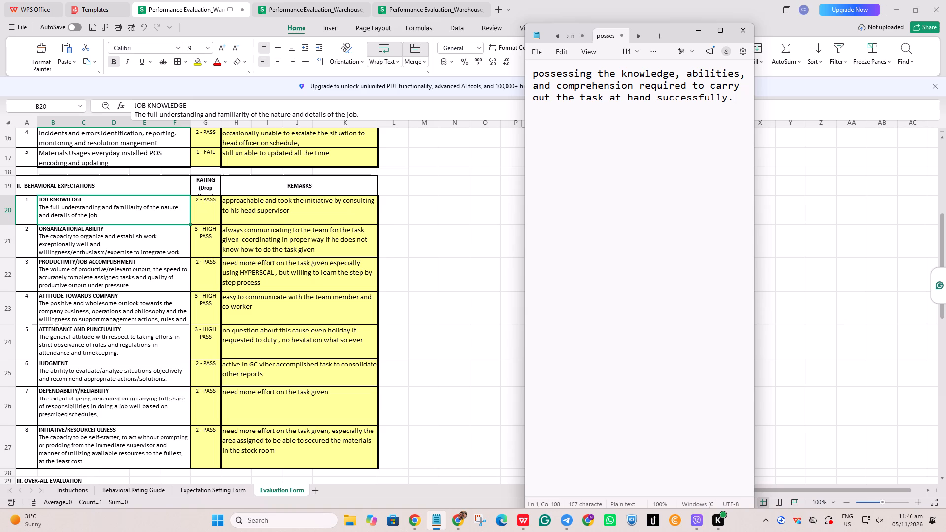
{"action": "left_click_drag", "start_coordinate": [672, 29], "coordinate": [597, 98]}
In the Notepad draft, replace "and comprehension required to carry out the" with "to the task given".
{"action": "left_click", "coordinate": [522, 143]}
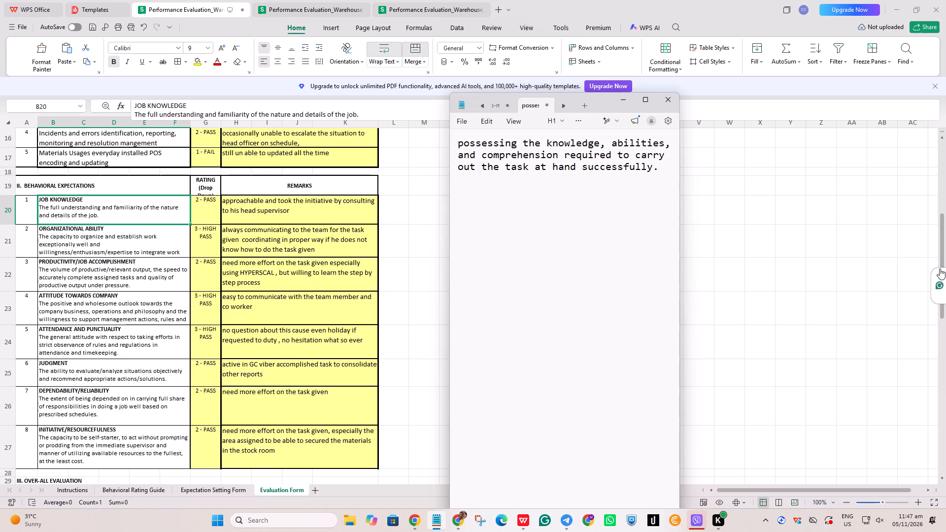
{"action": "key", "text": "Down"}
{"action": "key", "text": "Up"}
{"action": "key", "text": "Home"}
{"action": "key", "text": "shift+Right"}
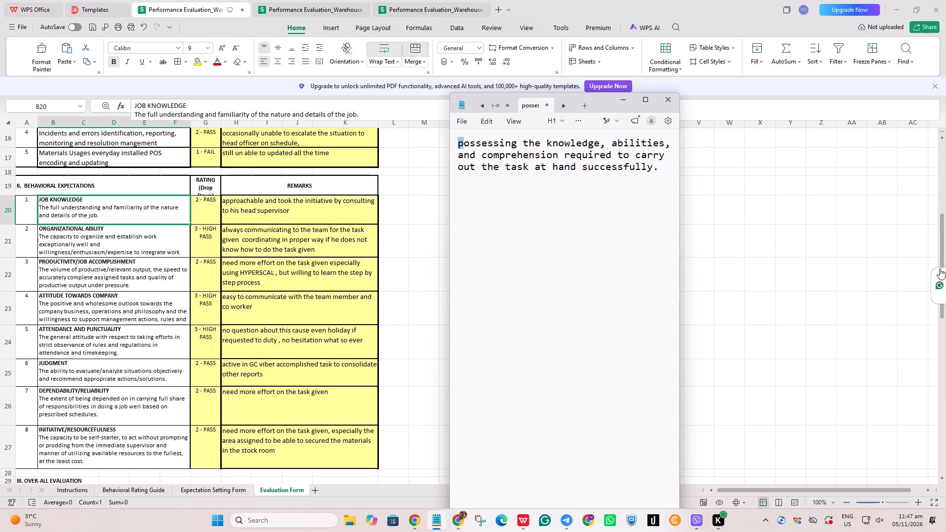
{"action": "key", "text": "Left"}
{"action": "key", "text": "Down"}
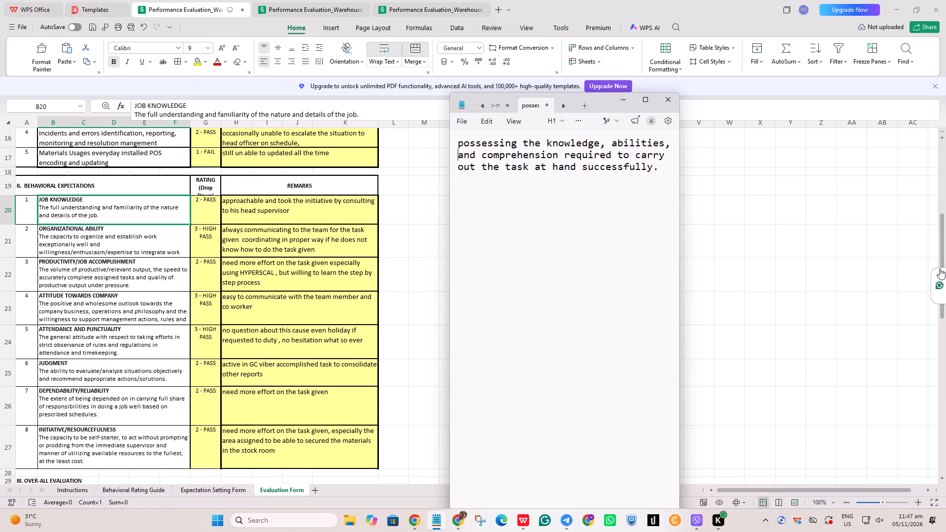
{"action": "key", "text": "Right"}
{"action": "key", "text": "Right"}
{"action": "key", "text": "Right"}
{"action": "key", "text": "Right"}
{"action": "key", "text": "Right"}
{"action": "key", "text": "Right"}
{"action": "key", "text": "Right"}
{"action": "key", "text": "Right"}
{"action": "key", "text": "Right"}
{"action": "key", "text": "Right"}
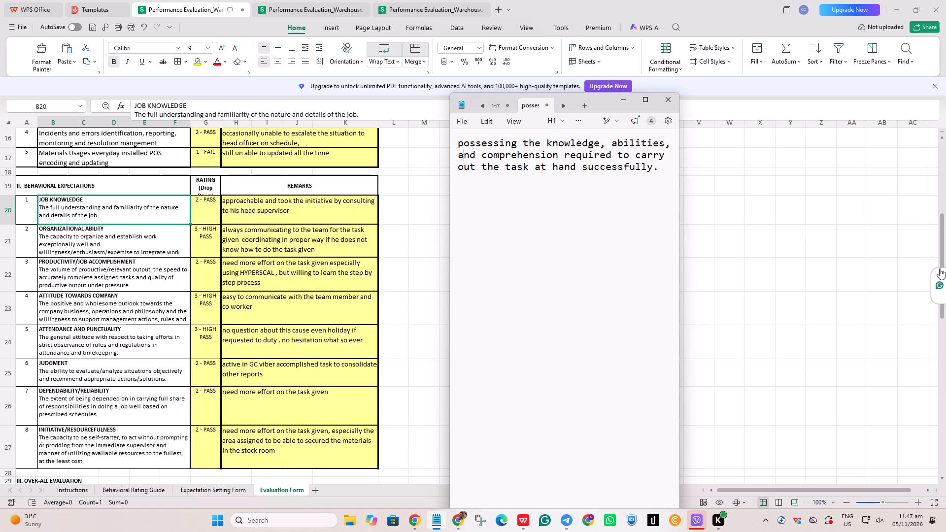
{"action": "key", "text": "Left"}
{"action": "key", "text": "Left"}
{"action": "key", "text": "Left"}
{"action": "key", "text": "Left"}
{"action": "key", "text": "Left"}
{"action": "key", "text": "Left"}
{"action": "key", "text": "Left"}
{"action": "key", "text": "Left"}
{"action": "key", "text": "Left"}
{"action": "key", "text": "Left"}
{"action": "key", "text": "Left"}
{"action": "key", "text": "shift+Down"}
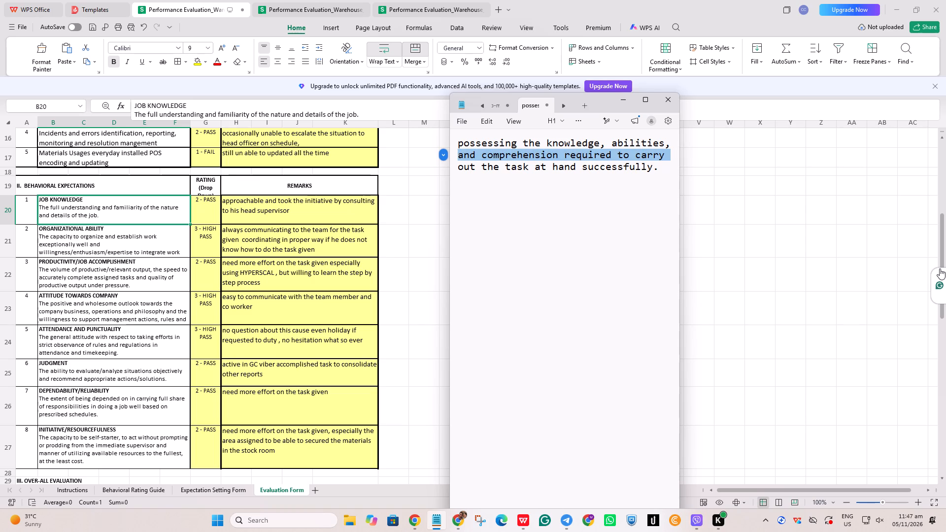
{"action": "key", "text": "shift+Down"}
{"action": "key", "text": "shift+Left"}
{"action": "key", "text": "shift+Left"}
{"action": "key", "text": "shift+Left"}
{"action": "key", "text": "shift+Left"}
{"action": "key", "text": "shift+Left"}
{"action": "key", "text": "shift+Left"}
{"action": "key", "text": "shift+Left"}
{"action": "key", "text": "shift+Left"}
{"action": "key", "text": "shift+Left"}
{"action": "key", "text": "shift+Left"}
{"action": "key", "text": "shift+Left"}
{"action": "key", "text": "shift+Left"}
{"action": "key", "text": "shift+Left"}
{"action": "key", "text": "shift+Left"}
{"action": "key", "text": "shift+Left"}
{"action": "key", "text": "shift+Left"}
{"action": "key", "text": "shift+Left"}
{"action": "key", "text": "shift+Left"}
{"action": "key", "text": "shift+Left"}
{"action": "key", "text": "shift+Left"}
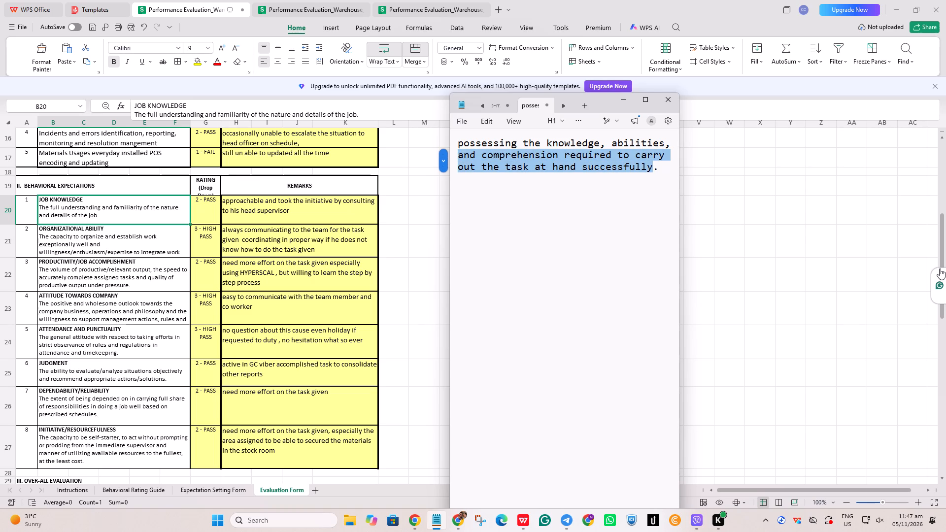
{"action": "key", "text": "shift+Right"}
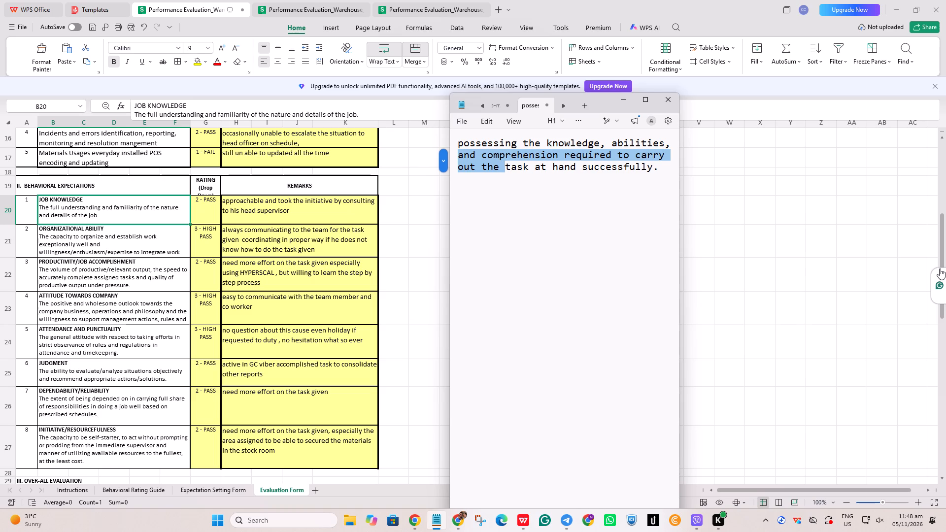
{"action": "type", "text": "to"}
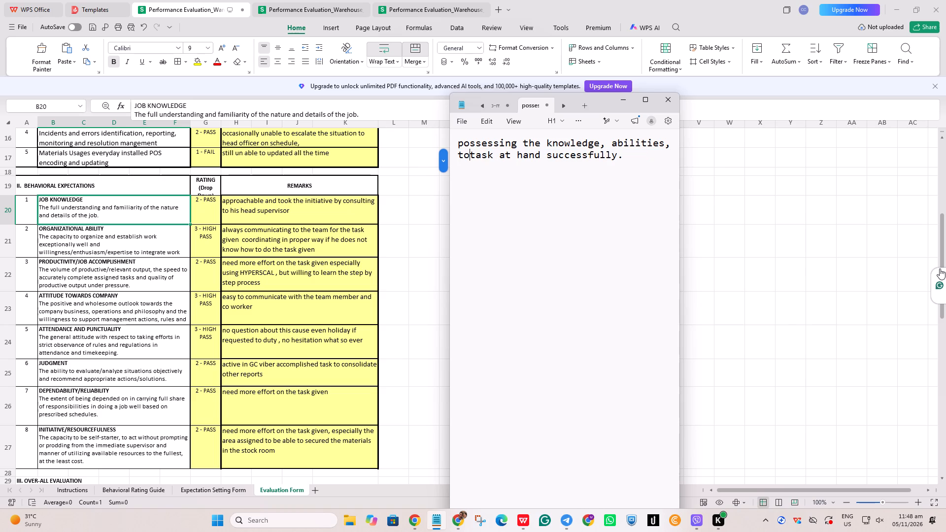
{"action": "key", "text": "space"}
{"action": "type", "text": "th e"}
{"action": "key", "text": "BackSpace"}
{"action": "key", "text": "BackSpace"}
{"action": "type", "text": "e task given"}
{"action": "key", "text": "space"}
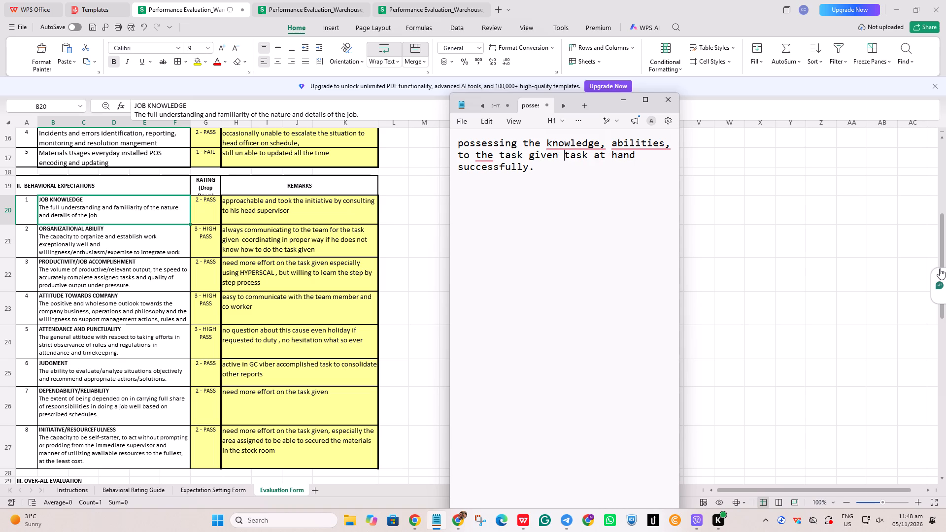
Reword "knowledge, abilities," in the draft as "knowledge and abilities", keeping a space before "to the task given".
{"action": "key", "text": "Up"}
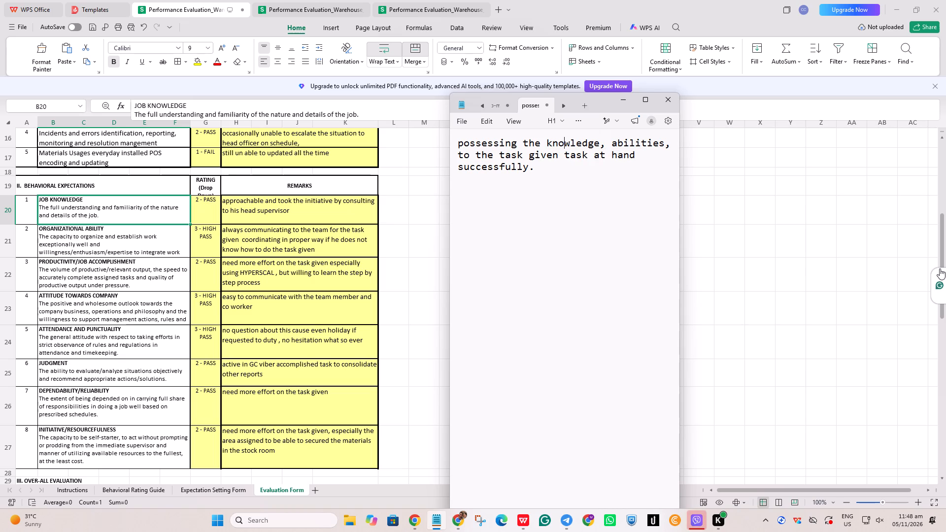
{"action": "key", "text": "BackSpace"}
{"action": "key", "text": "BackSpace"}
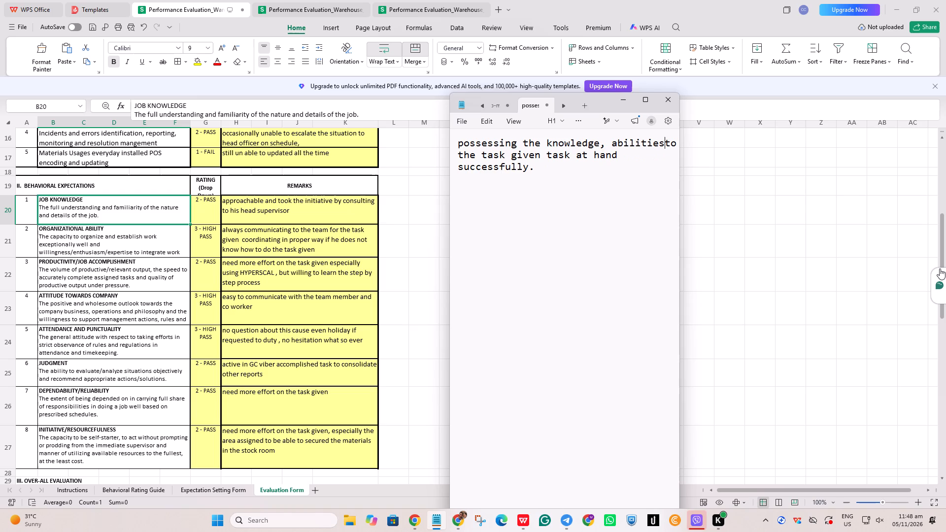
{"action": "key", "text": "Left"}
{"action": "key", "text": "Left"}
{"action": "key", "text": "Left"}
{"action": "key", "text": "Left"}
{"action": "key", "text": "Left"}
{"action": "key", "text": "Left"}
{"action": "key", "text": "Left"}
{"action": "key", "text": "Left"}
{"action": "key", "text": "Left"}
{"action": "key", "text": "Left"}
{"action": "key", "text": "Left"}
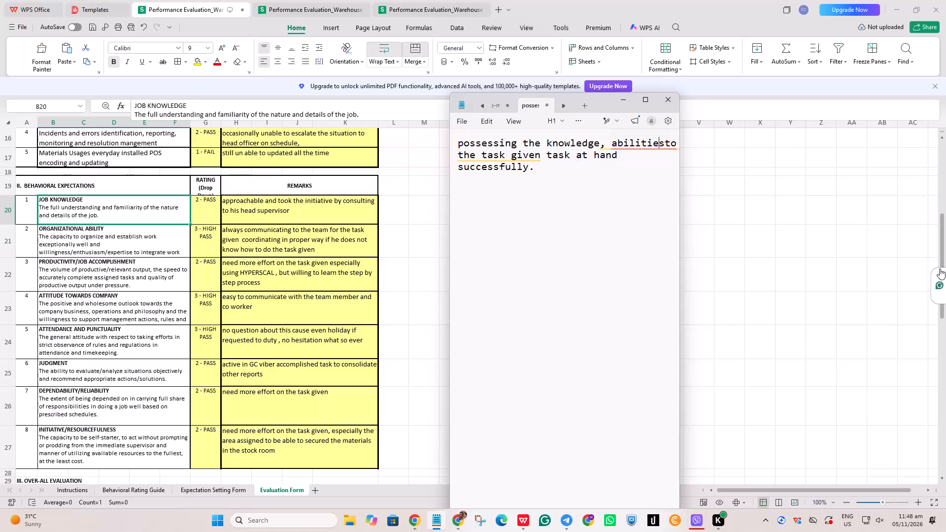
{"action": "key", "text": "Right"}
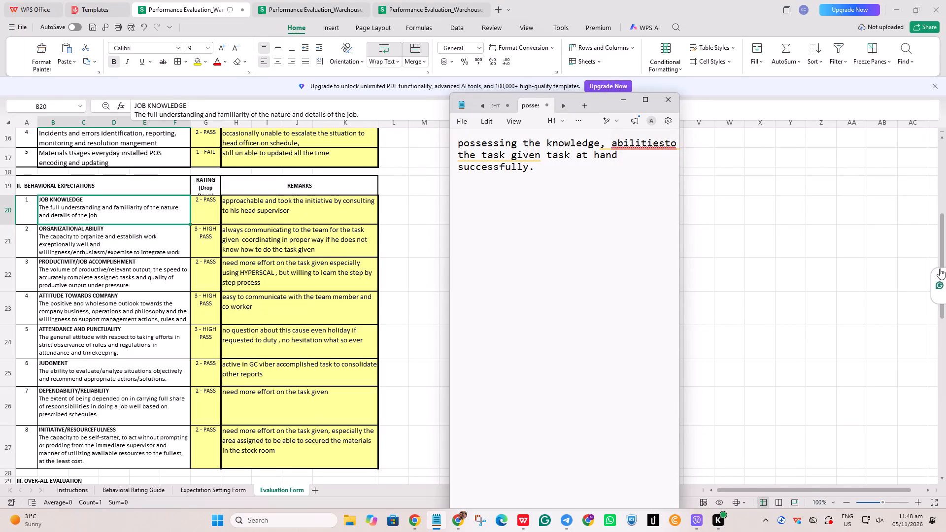
{"action": "key", "text": "BackSpace"}
{"action": "key", "text": "space"}
{"action": "type", "text": "and"}
{"action": "key", "text": "space"}
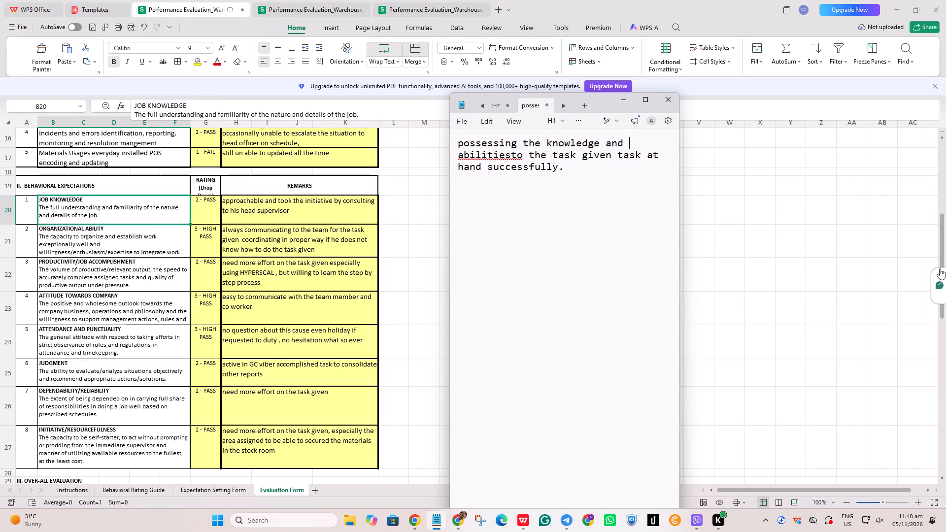
{"action": "key", "text": "Down"}
{"action": "key", "text": "Down"}
{"action": "key", "text": "Up"}
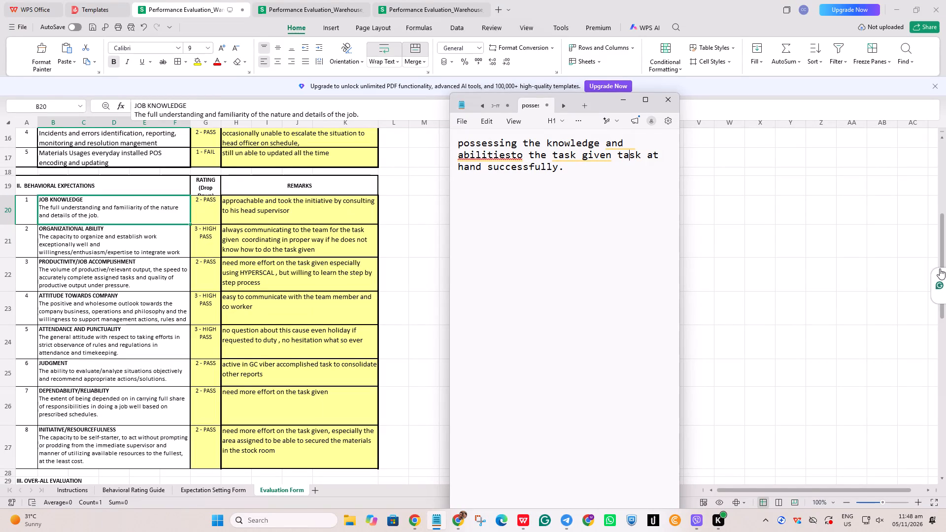
{"action": "key", "text": "Home"}
{"action": "key", "text": "Right"}
{"action": "key", "text": "Right"}
{"action": "key", "text": "Right"}
{"action": "key", "text": "Right"}
{"action": "key", "text": "Right"}
{"action": "key", "text": "Right"}
{"action": "key", "text": "Right"}
{"action": "key", "text": "Right"}
{"action": "key", "text": "Right"}
{"action": "key", "text": "Right"}
{"action": "key", "text": "Left"}
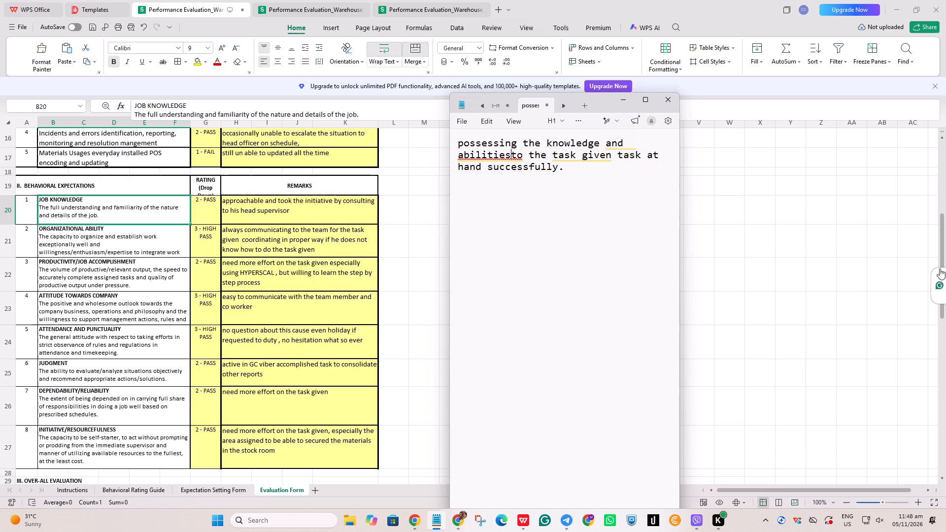
{"action": "key", "text": "space"}
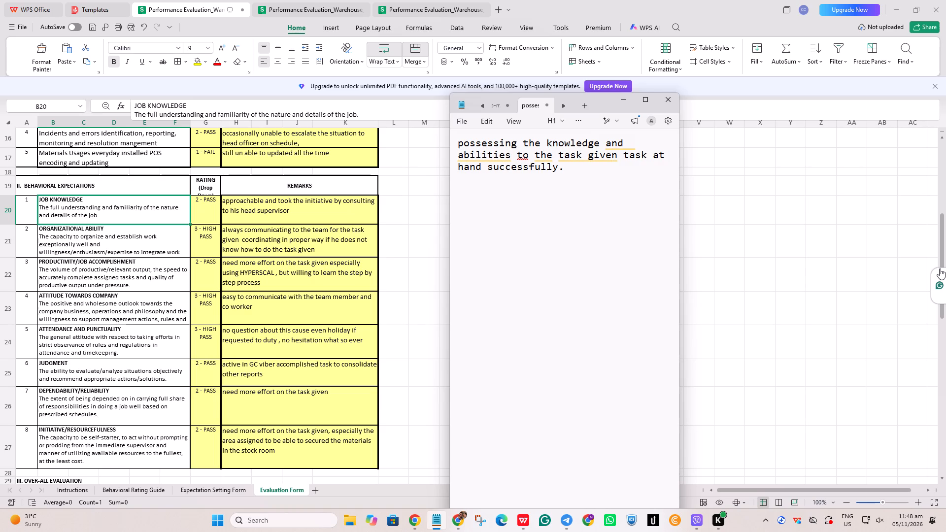
Delete the trailing "task at hand successfully." from the end of the Notepad draft.
{"action": "key", "text": "Right"}
{"action": "key", "text": "Right"}
{"action": "key", "text": "Right"}
{"action": "key", "text": "Right"}
{"action": "key", "text": "Right"}
{"action": "key", "text": "Right"}
{"action": "key", "text": "Right"}
{"action": "key", "text": "Right"}
{"action": "key", "text": "Right"}
{"action": "key", "text": "Right"}
{"action": "key", "text": "Right"}
{"action": "key", "text": "Right"}
{"action": "key", "text": "Right"}
{"action": "key", "text": "Right"}
{"action": "key", "text": "Right"}
{"action": "key", "text": "Right"}
{"action": "key", "text": "Right"}
{"action": "key", "text": "shift+Down"}
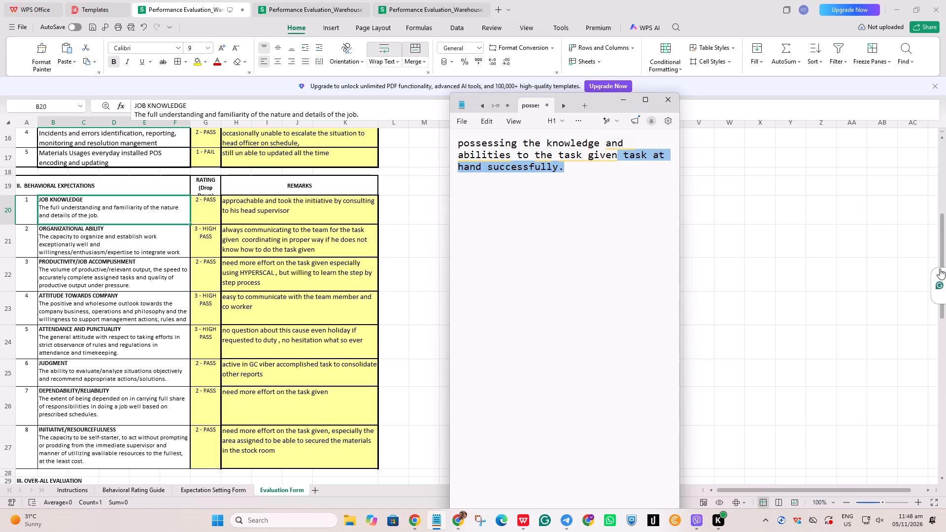
{"action": "key", "text": "Delete"}
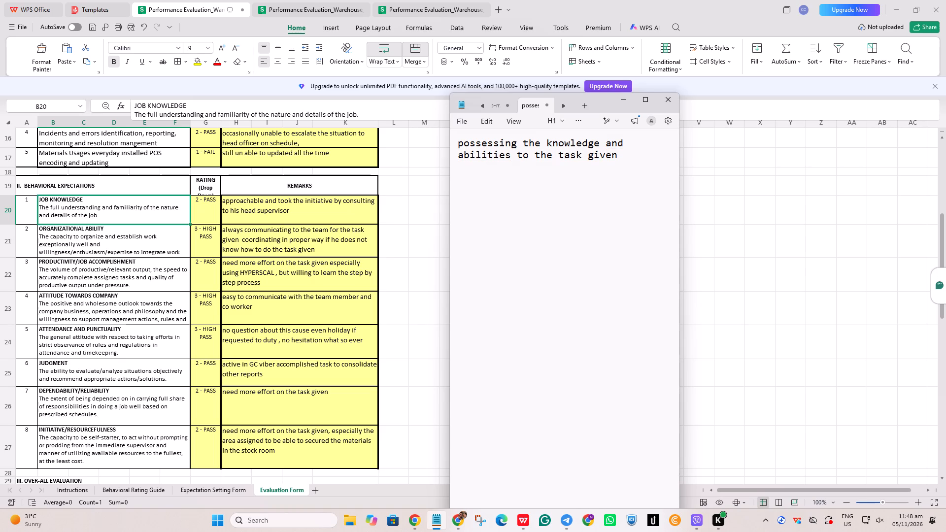
Replace the Job Knowledge remark in the Evaluation Form with the draft text "possessing the knowledge and abilities to the task given".
{"action": "left_click_drag", "start_coordinate": [622, 156], "coordinate": [455, 145]}
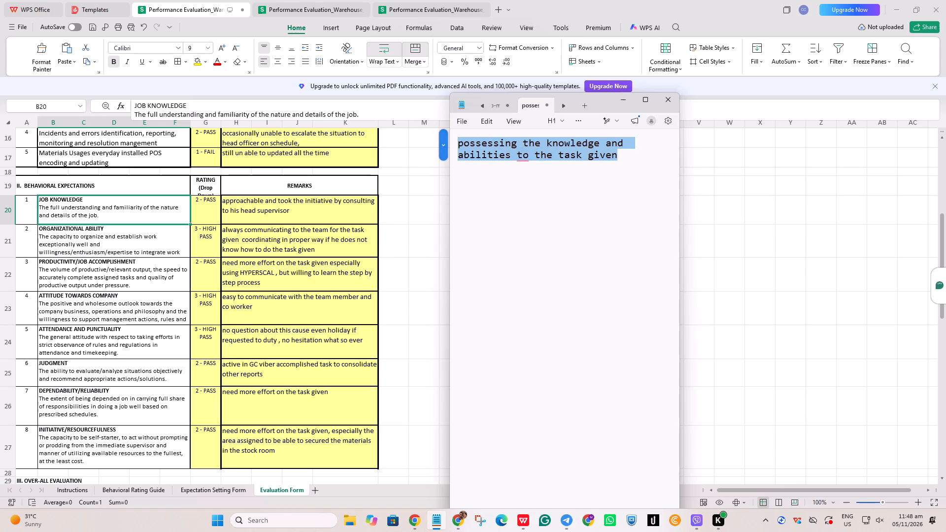
{"action": "key", "text": "ctrl+c"}
{"action": "double_click", "coordinate": [280, 210]}
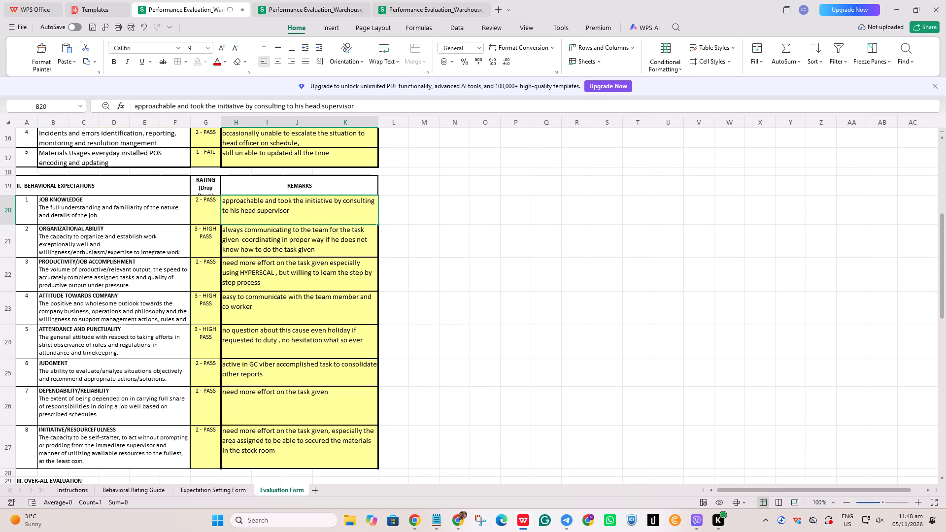
{"action": "left_click_drag", "start_coordinate": [298, 211], "coordinate": [223, 200]}
{"action": "key", "text": "ctrl+v"}
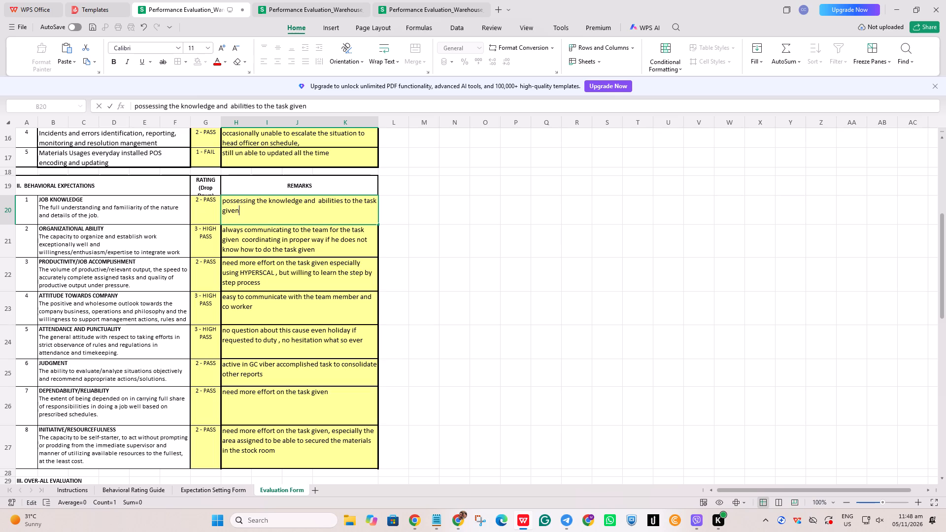
{"action": "left_click", "coordinate": [421, 266]}
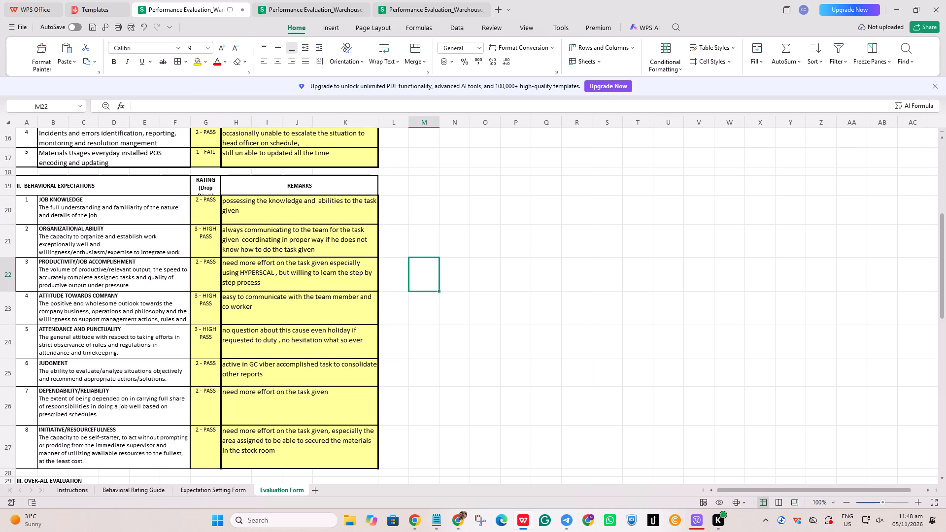
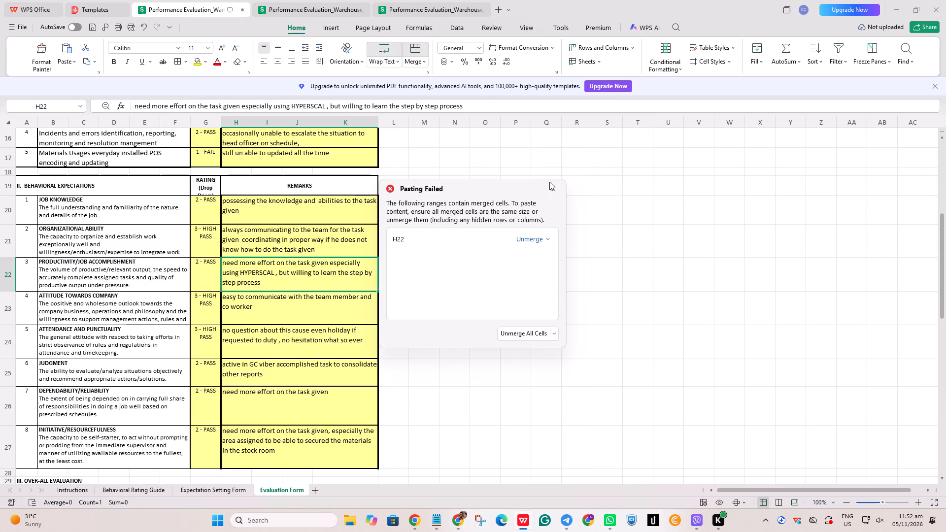
{"action": "left_click", "coordinate": [553, 188]}
{"action": "double_click", "coordinate": [261, 281]}
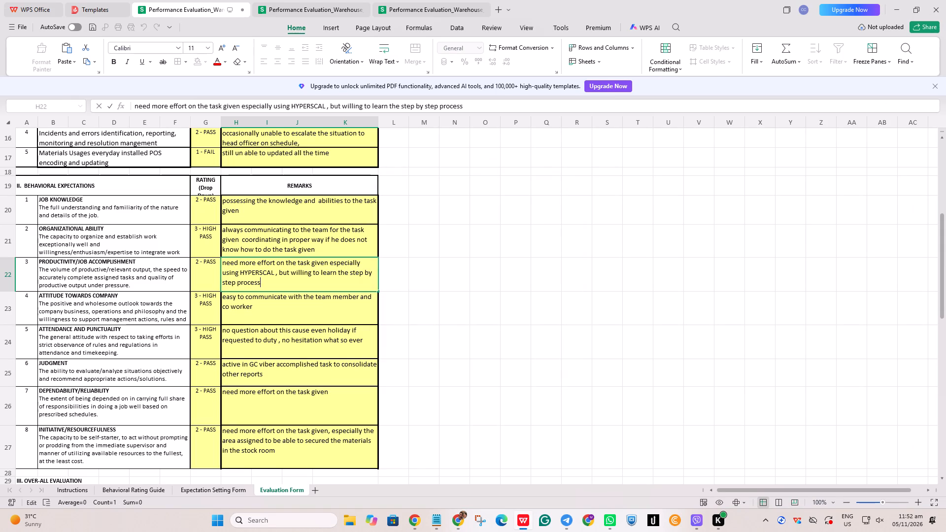
{"action": "left_click_drag", "start_coordinate": [264, 281], "coordinate": [194, 266]}
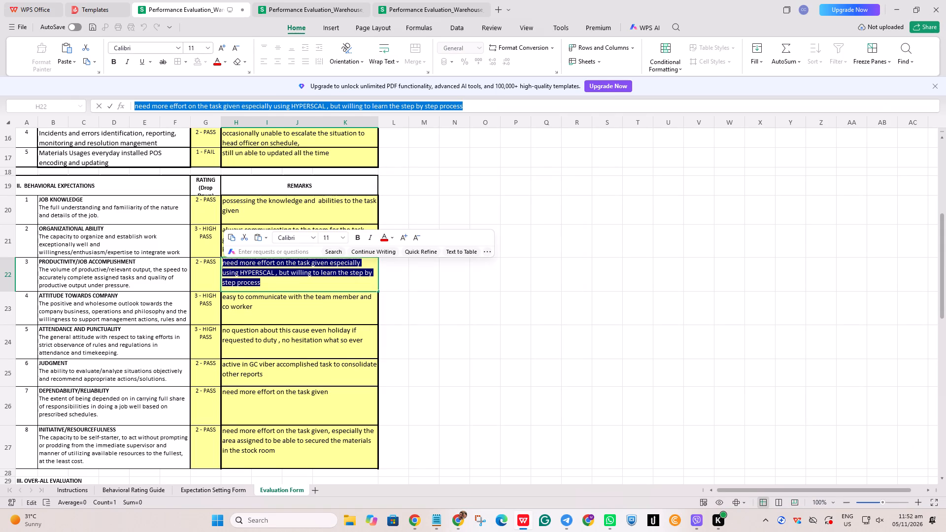
{"action": "key", "text": "ctrl+v"}
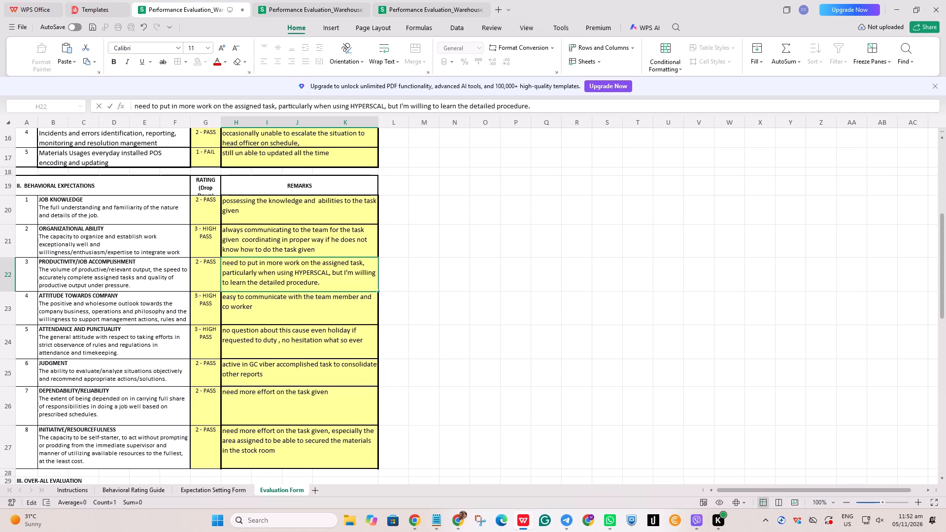
{"action": "left_click", "coordinate": [273, 306]}
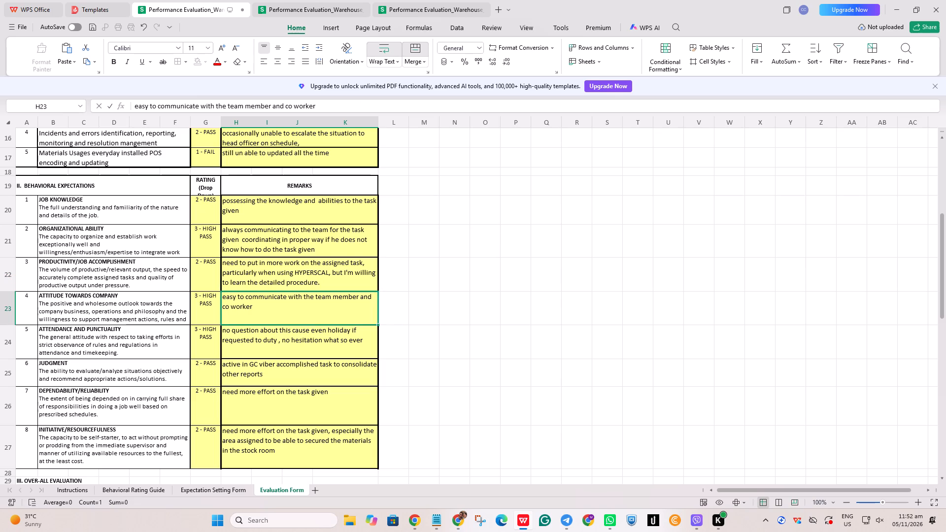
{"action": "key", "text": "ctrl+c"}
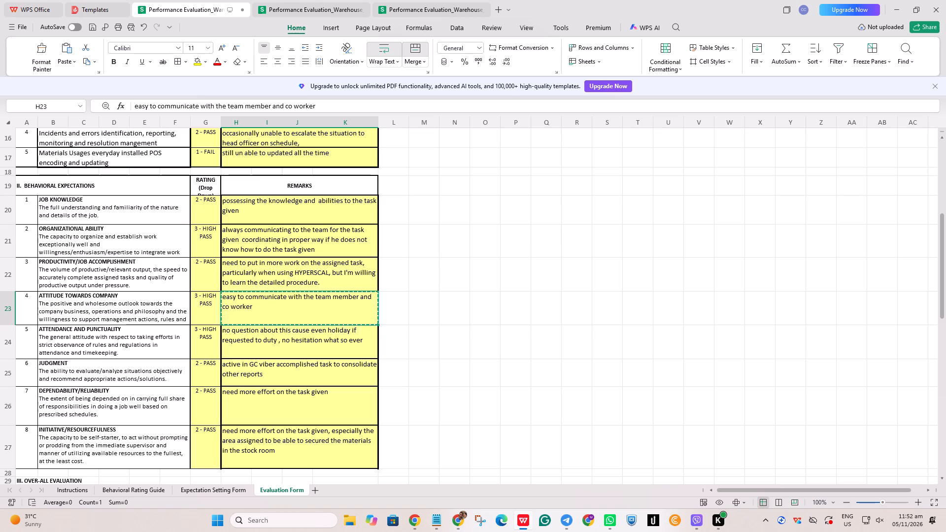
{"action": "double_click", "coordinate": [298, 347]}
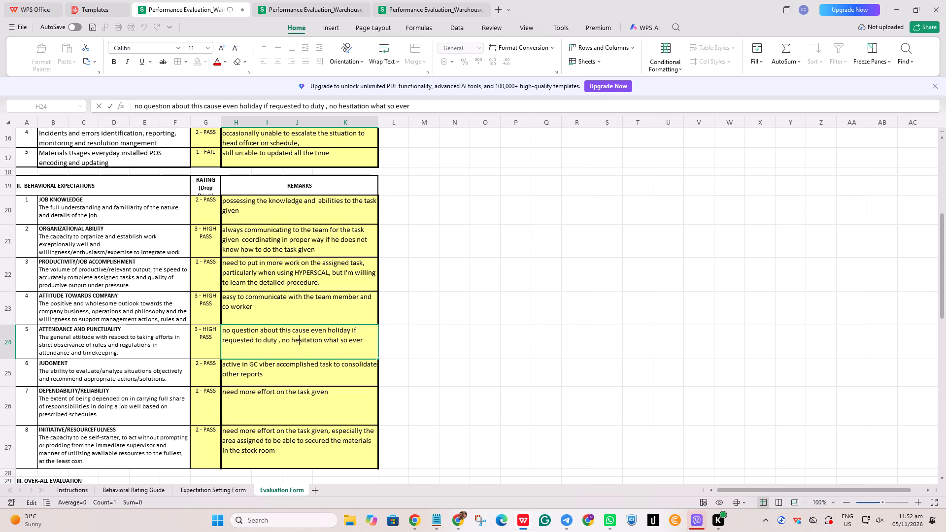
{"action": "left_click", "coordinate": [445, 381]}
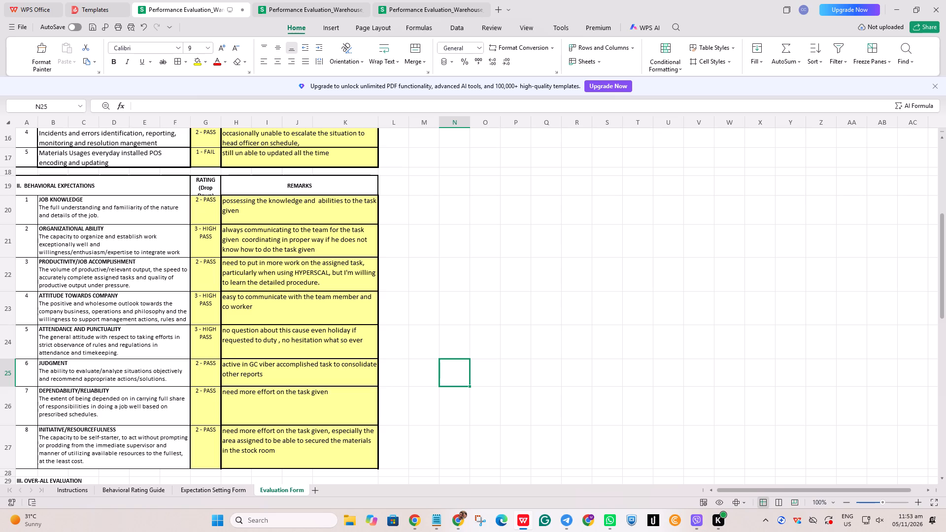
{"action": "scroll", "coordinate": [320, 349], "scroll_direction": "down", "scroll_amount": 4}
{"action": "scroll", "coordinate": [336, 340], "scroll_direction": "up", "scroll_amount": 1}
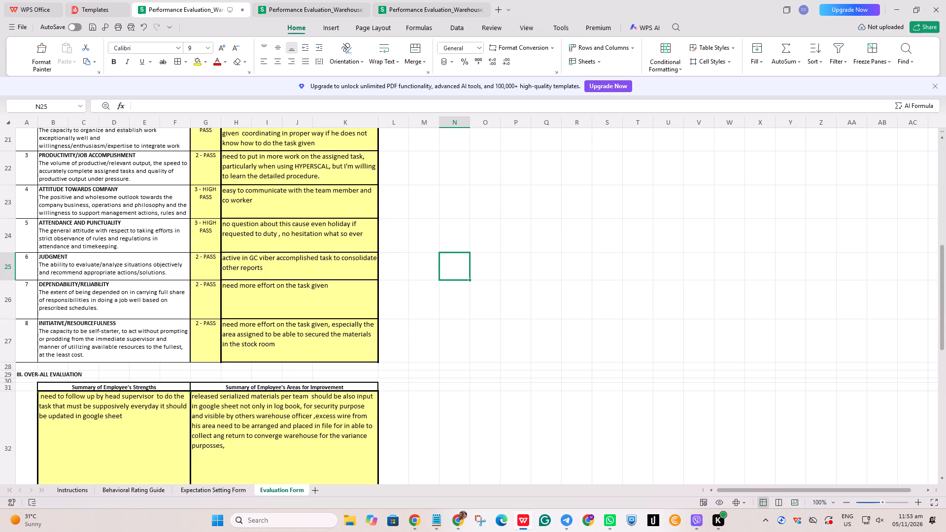
Copy the Dependability/Reliability description from the Evaluation Form and switch to the open Notepad draft.
{"action": "left_click", "coordinate": [172, 321]}
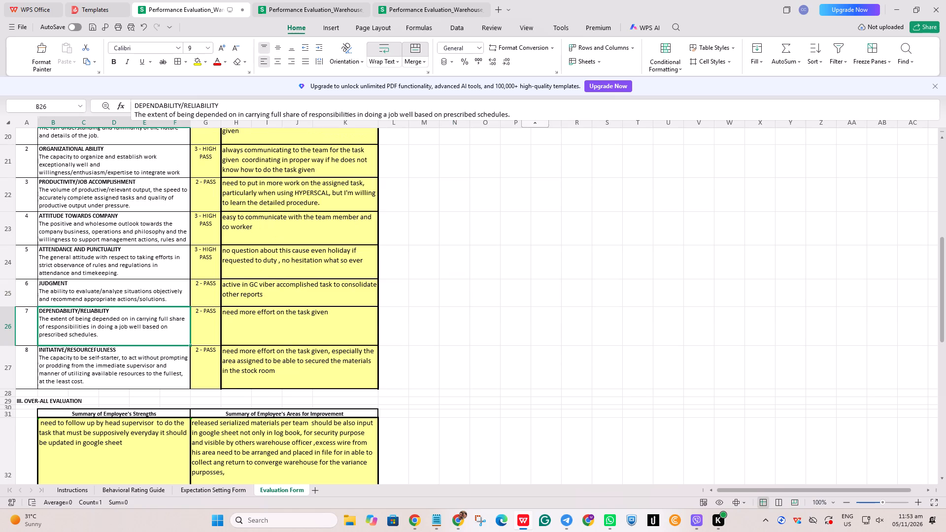
{"action": "key", "text": "ctrl+c"}
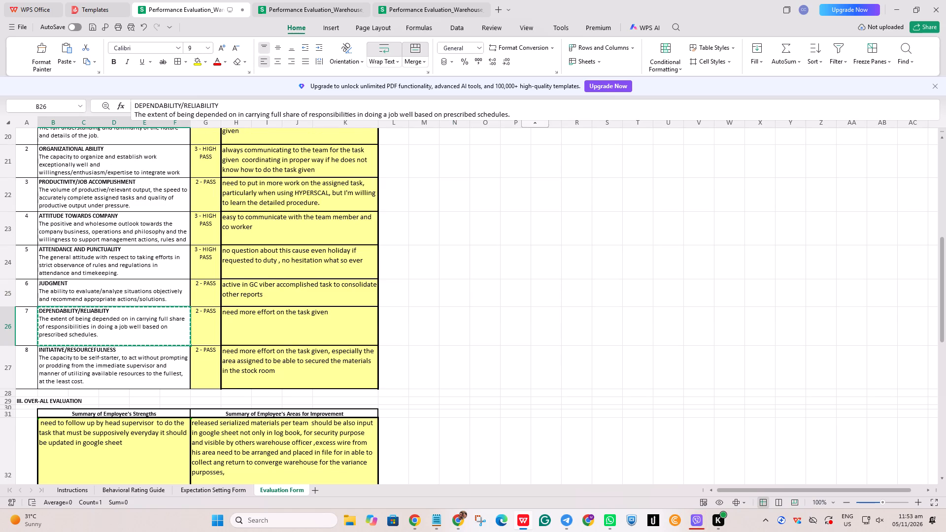
{"action": "key", "text": "alt+Tab"}
{"action": "key", "text": "alt+Tab"}
{"action": "key", "text": "alt+Tab"}
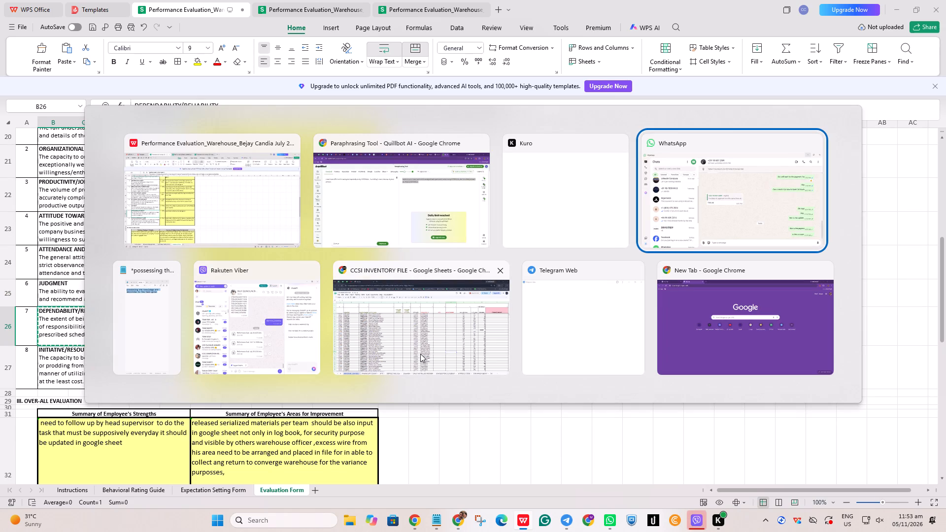
{"action": "key", "text": "alt+Tab"}
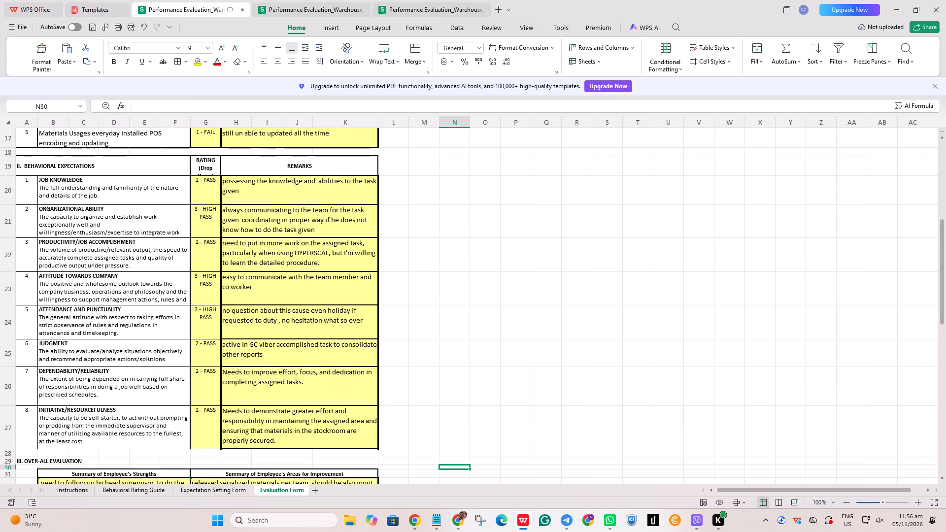
Save the edited Performance Evaluation workbook.
{"action": "left_click", "coordinate": [8, 26]}
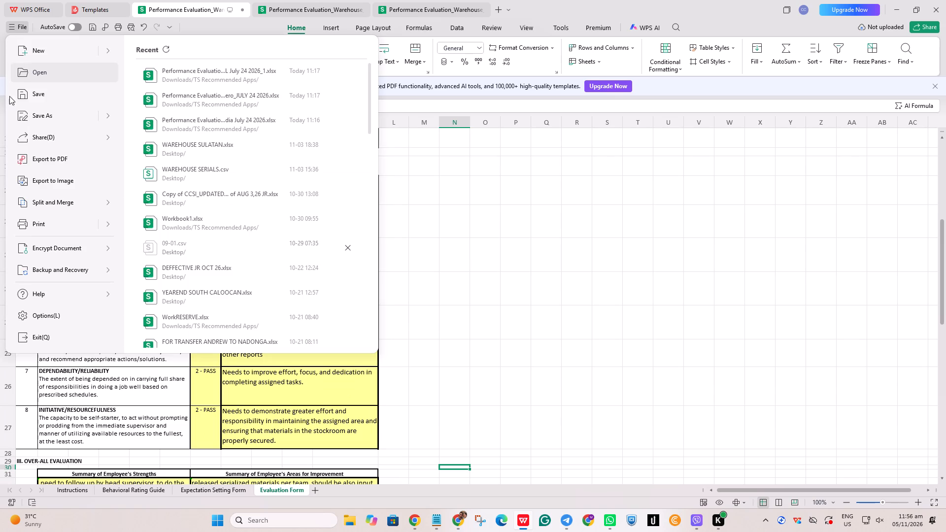
{"action": "left_click", "coordinate": [24, 97]}
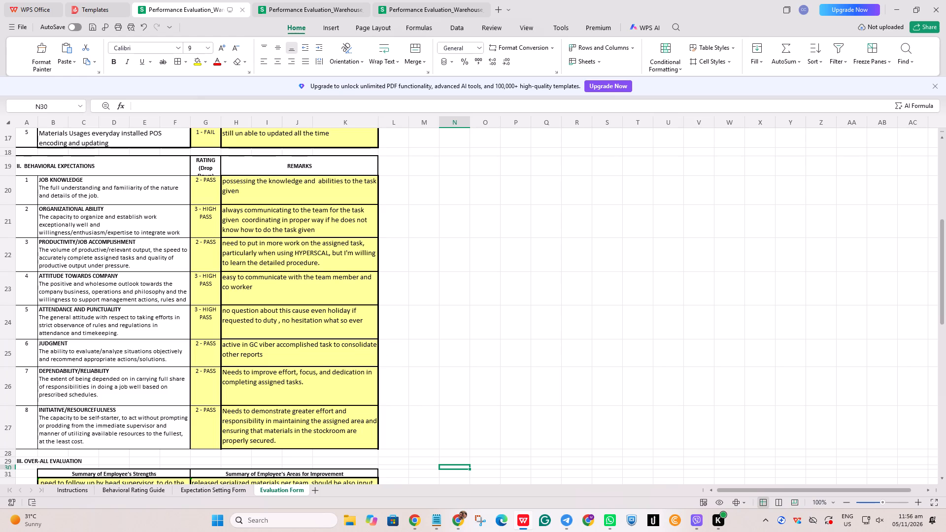
Review the Behavioral Expectations remarks, the Over-All Evaluation summaries, the overall rating and the sign-off area.
{"action": "left_click", "coordinate": [439, 391]}
{"action": "scroll", "coordinate": [444, 388], "scroll_direction": "down", "scroll_amount": 1}
{"action": "scroll", "coordinate": [444, 388], "scroll_direction": "up", "scroll_amount": 4}
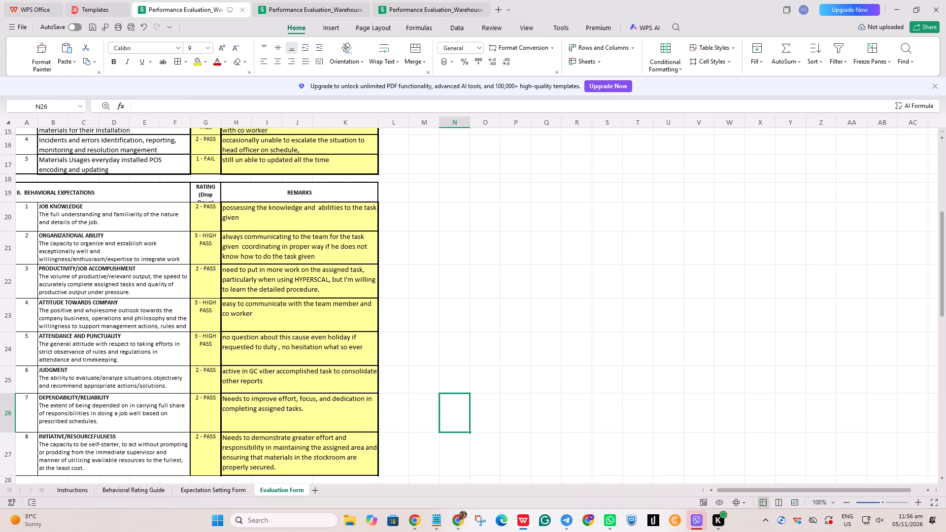
{"action": "scroll", "coordinate": [444, 388], "scroll_direction": "down", "scroll_amount": 1}
{"action": "scroll", "coordinate": [444, 388], "scroll_direction": "up", "scroll_amount": 1}
{"action": "scroll", "coordinate": [444, 388], "scroll_direction": "down", "scroll_amount": 4}
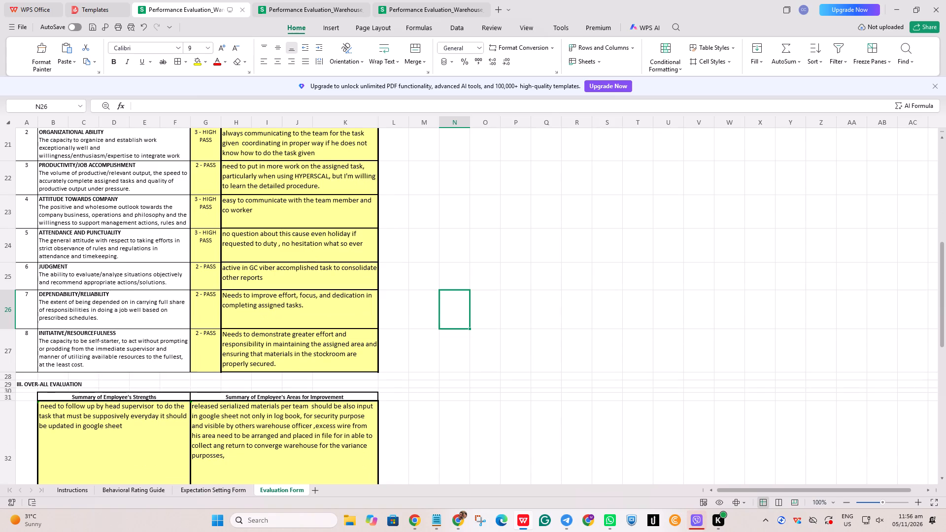
{"action": "scroll", "coordinate": [444, 388], "scroll_direction": "up", "scroll_amount": 1}
{"action": "scroll", "coordinate": [444, 388], "scroll_direction": "down", "scroll_amount": 7}
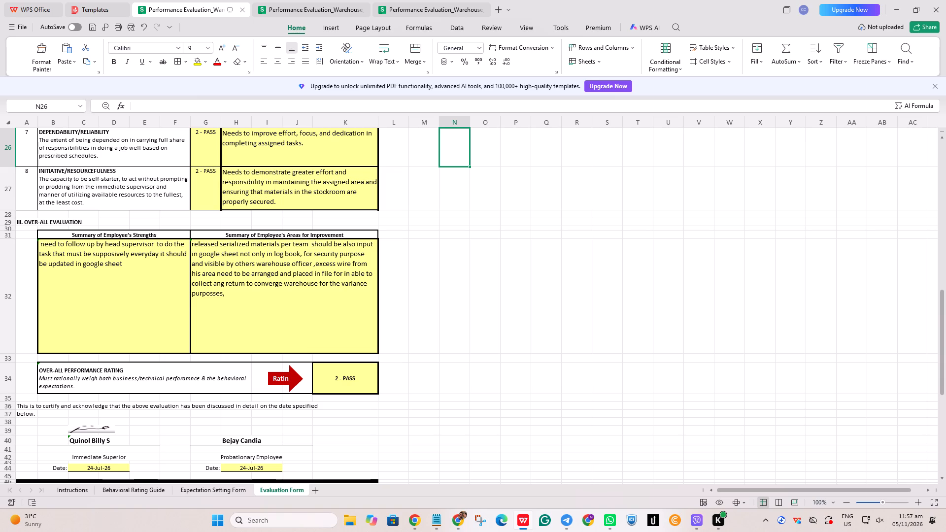
Set the Initiative/Resourcefulness rating to 1 - FAIL in the Behavioral Expectations section.
{"action": "scroll", "coordinate": [444, 388], "scroll_direction": "up", "scroll_amount": 2}
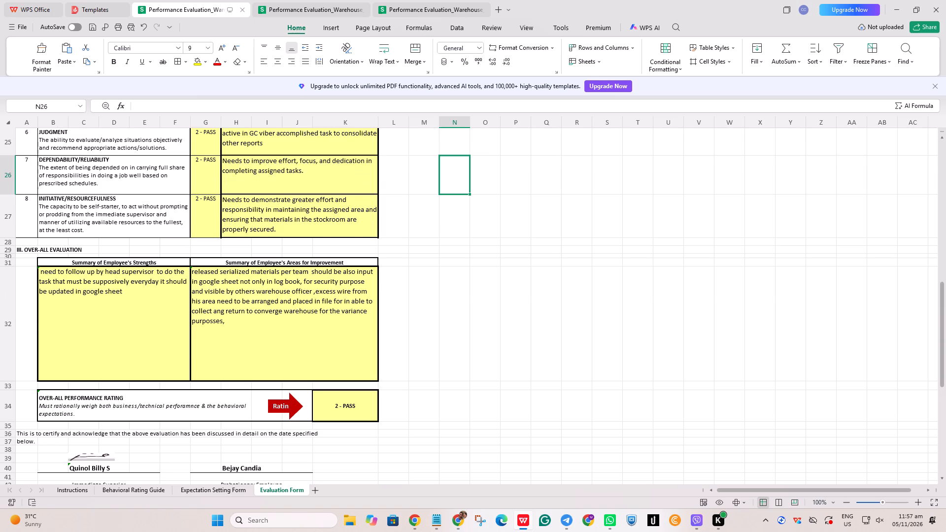
{"action": "scroll", "coordinate": [444, 388], "scroll_direction": "up", "scroll_amount": 6}
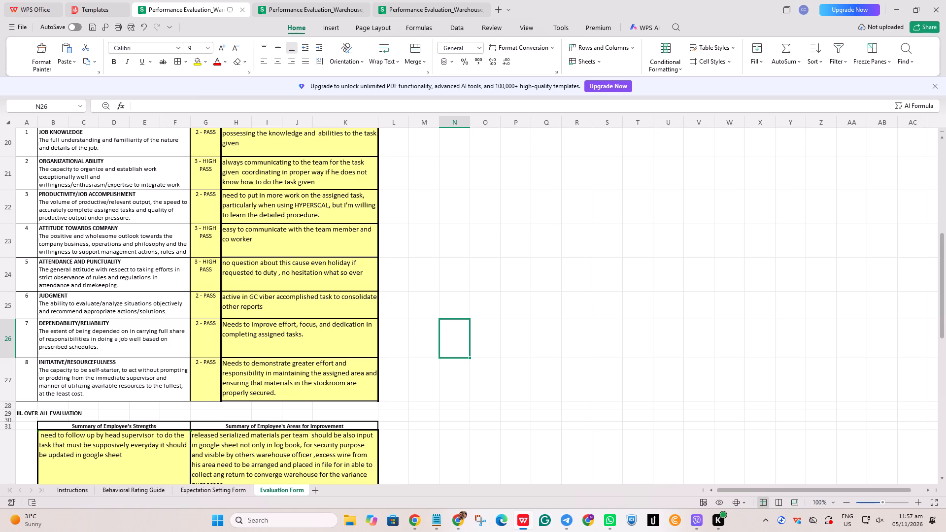
{"action": "left_click", "coordinate": [202, 392]}
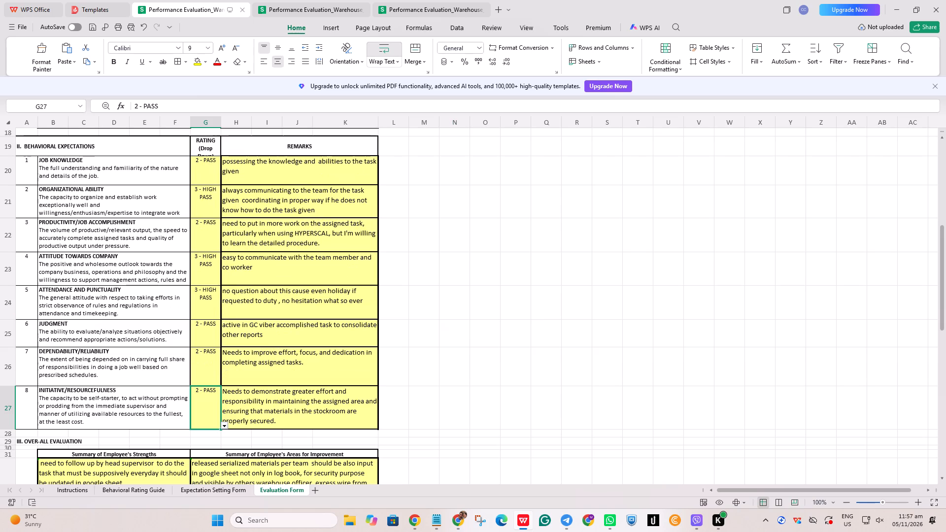
{"action": "left_click", "coordinate": [225, 427]}
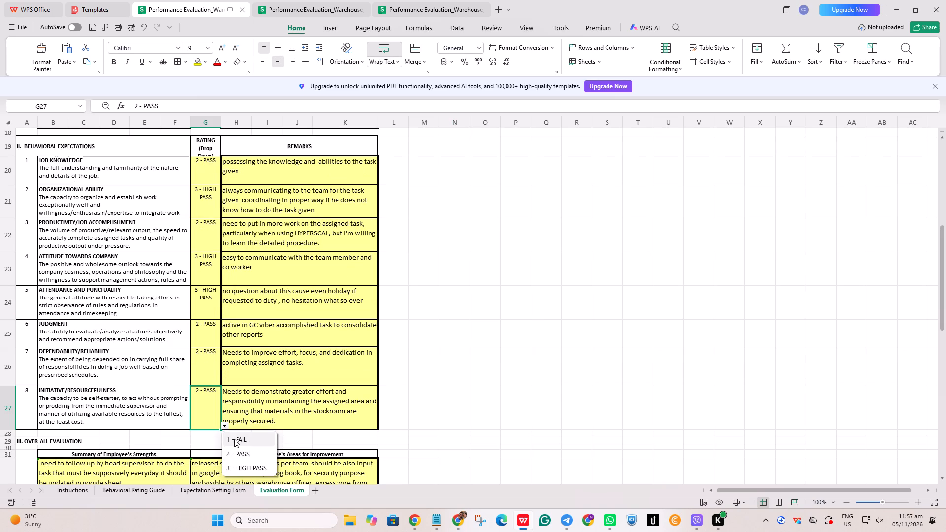
{"action": "left_click", "coordinate": [240, 442]}
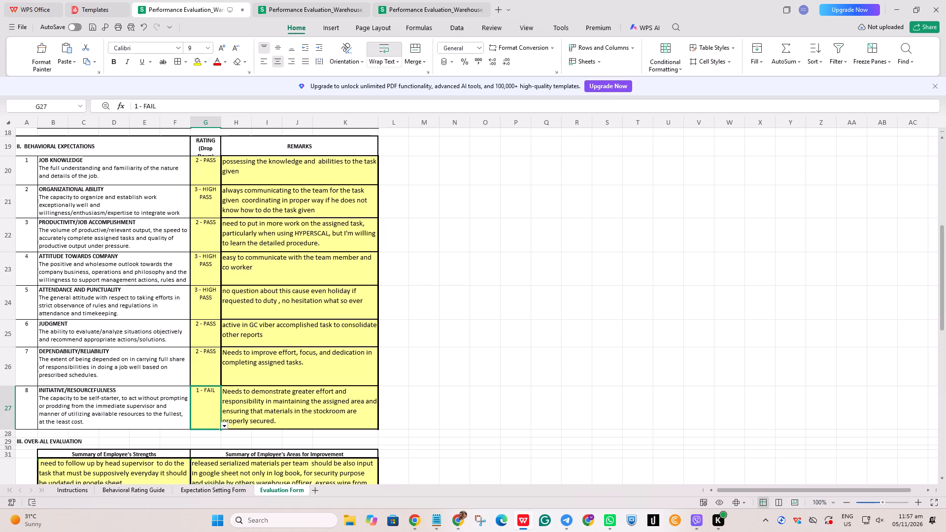
{"action": "left_click", "coordinate": [436, 387]}
Review the Behavioral Expectations ratings and remarks alongside the Over-All Evaluation summaries and overall performance rating.
{"action": "scroll", "coordinate": [436, 387], "scroll_direction": "down", "scroll_amount": 2}
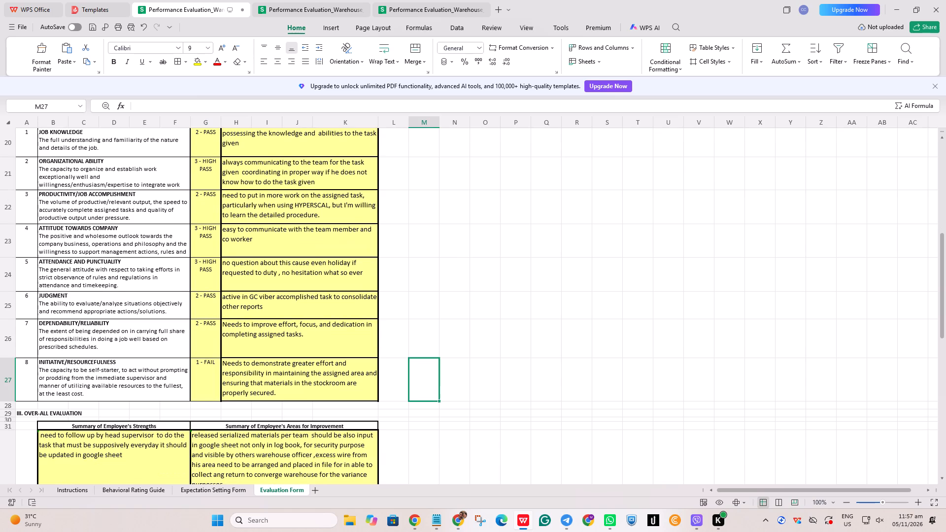
{"action": "scroll", "coordinate": [439, 385], "scroll_direction": "down", "scroll_amount": 1}
{"action": "scroll", "coordinate": [439, 385], "scroll_direction": "up", "scroll_amount": 1}
{"action": "scroll", "coordinate": [439, 385], "scroll_direction": "down", "scroll_amount": 4}
{"action": "scroll", "coordinate": [439, 385], "scroll_direction": "up", "scroll_amount": 1}
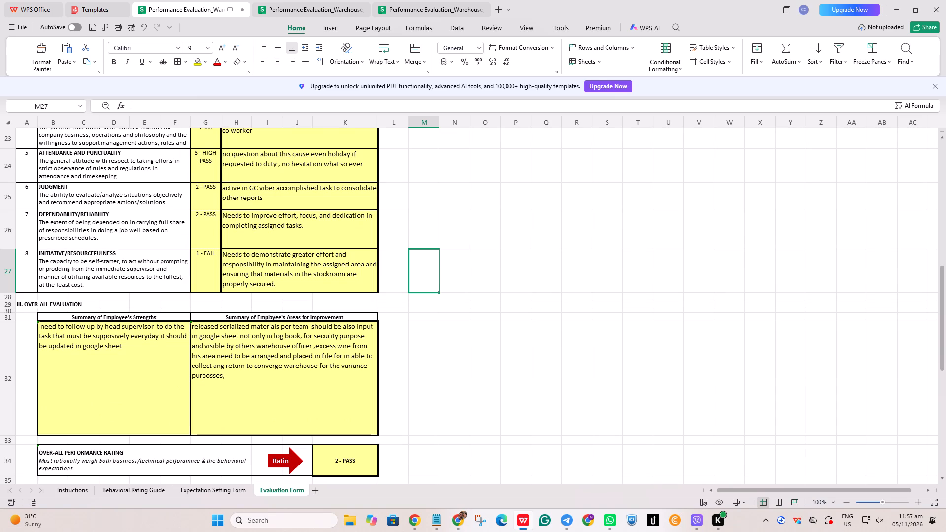
{"action": "scroll", "coordinate": [446, 361], "scroll_direction": "down", "scroll_amount": 4}
{"action": "scroll", "coordinate": [445, 363], "scroll_direction": "up", "scroll_amount": 1}
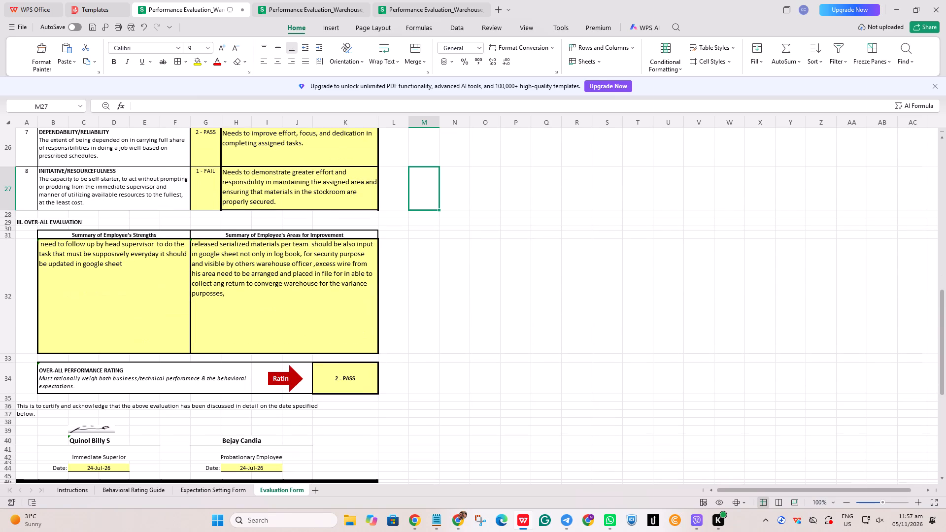
{"action": "scroll", "coordinate": [445, 363], "scroll_direction": "up", "scroll_amount": 1}
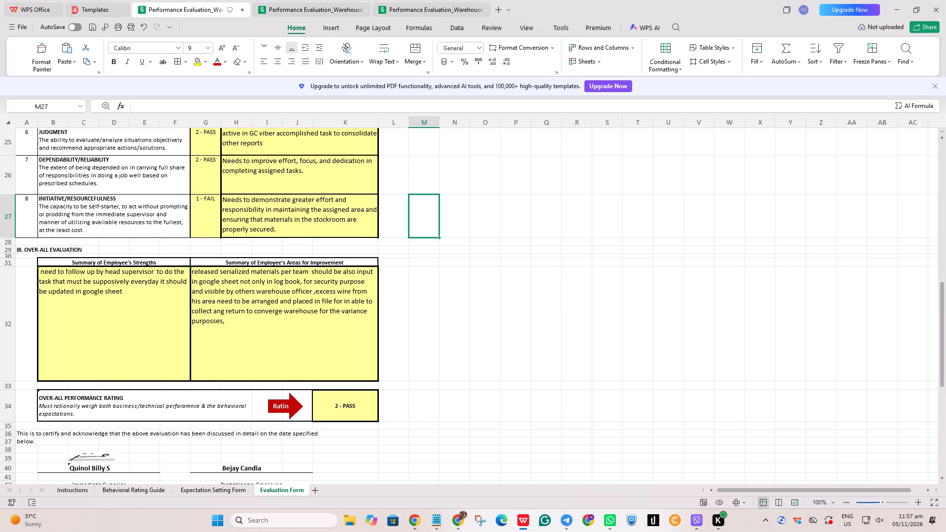
{"action": "left_click", "coordinate": [155, 318]}
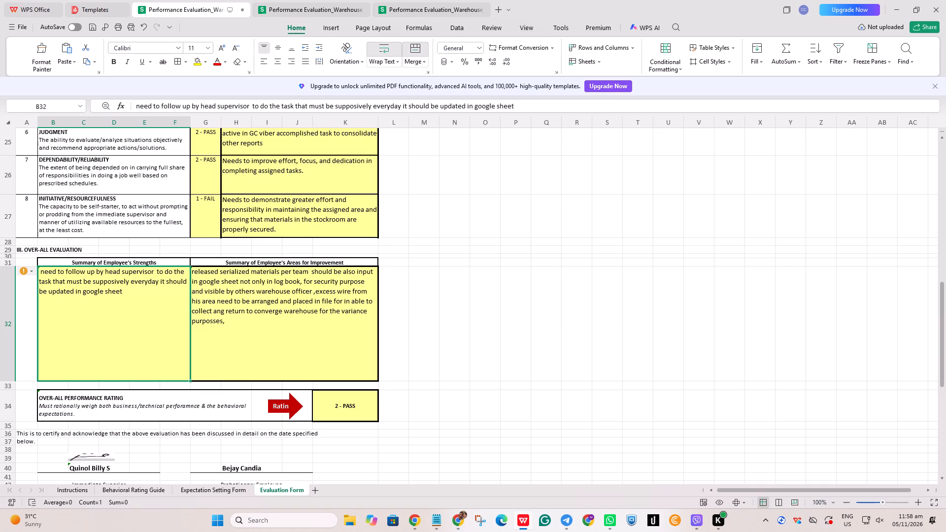
{"action": "scroll", "coordinate": [526, 353], "scroll_direction": "up", "scroll_amount": 8}
{"action": "scroll", "coordinate": [526, 353], "scroll_direction": "down", "scroll_amount": 2}
{"action": "scroll", "coordinate": [526, 353], "scroll_direction": "up", "scroll_amount": 1}
{"action": "scroll", "coordinate": [526, 353], "scroll_direction": "down", "scroll_amount": 3}
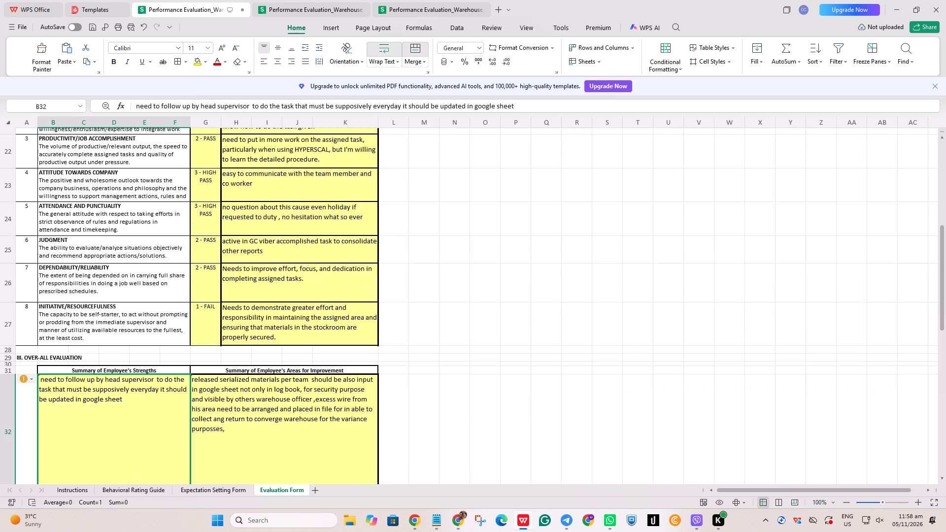
Replace the Notepad draft with two strengths on separate lines: "knowledgable at he given task" and "always punctual".
{"action": "left_click", "coordinate": [437, 526]}
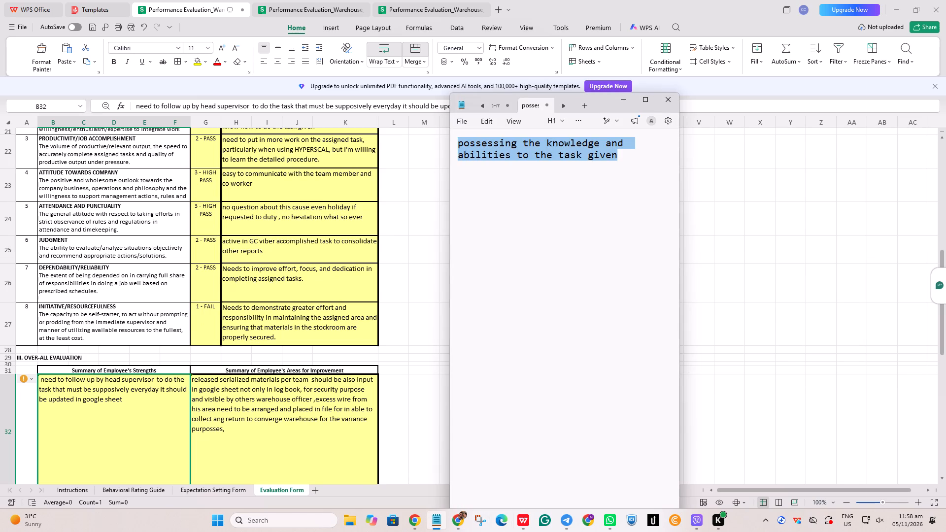
{"action": "type", "text": "kn"}
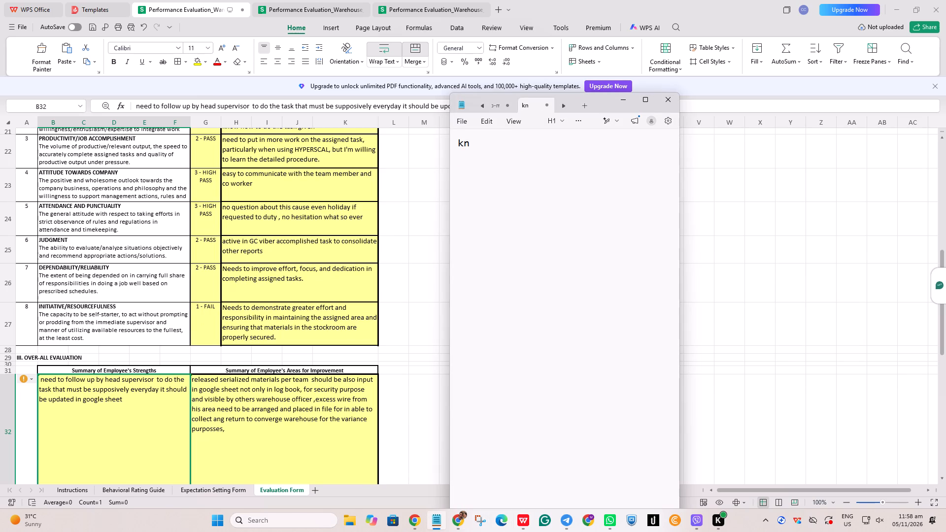
{"action": "type", "text": "owledga"}
{"action": "type", "text": "ble"}
{"action": "key", "text": "space"}
{"action": "type", "text": "a"}
{"action": "type", "text": "t he"}
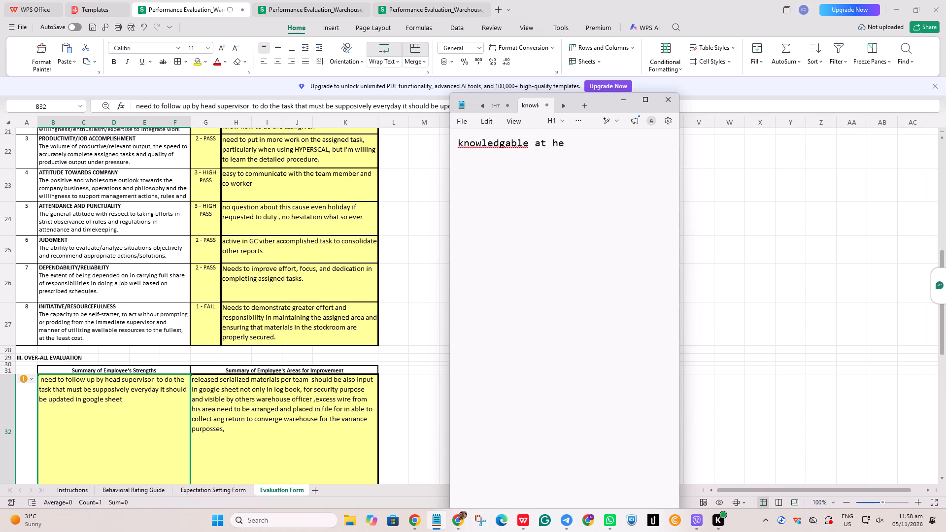
{"action": "key", "text": "space"}
{"action": "key", "text": "g"}
{"action": "type", "text": "iven task"}
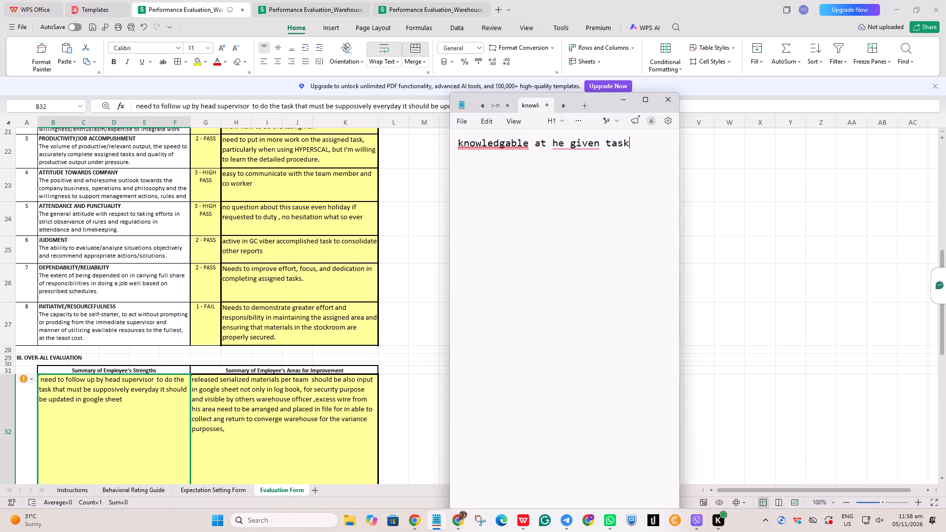
{"action": "key", "text": "Return"}
{"action": "type", "text": "always punctual"}
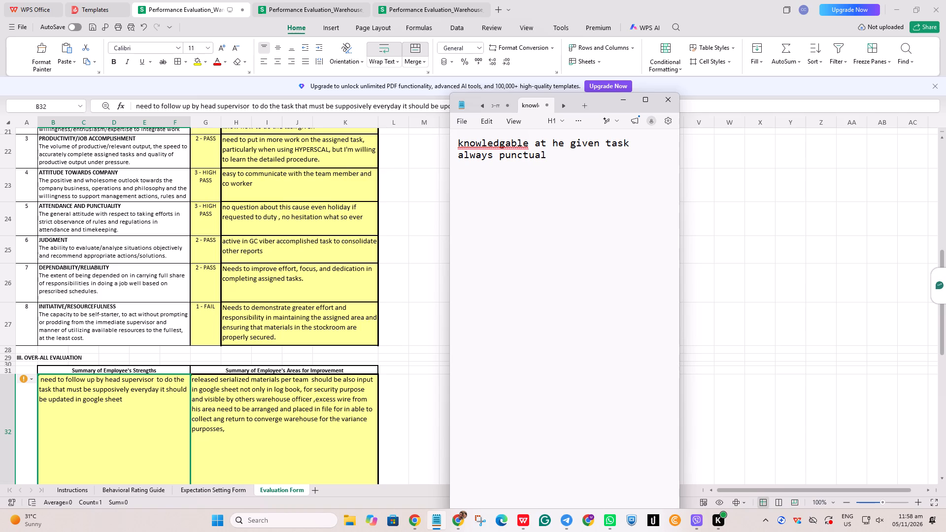
{"action": "key", "text": "shift+Return"}
{"action": "left_click_drag", "start_coordinate": [564, 161], "coordinate": [455, 136]}
{"action": "key", "text": "ctrl+c"}
{"action": "key", "text": "alt+Tab"}
{"action": "key", "text": "alt+Tab"}
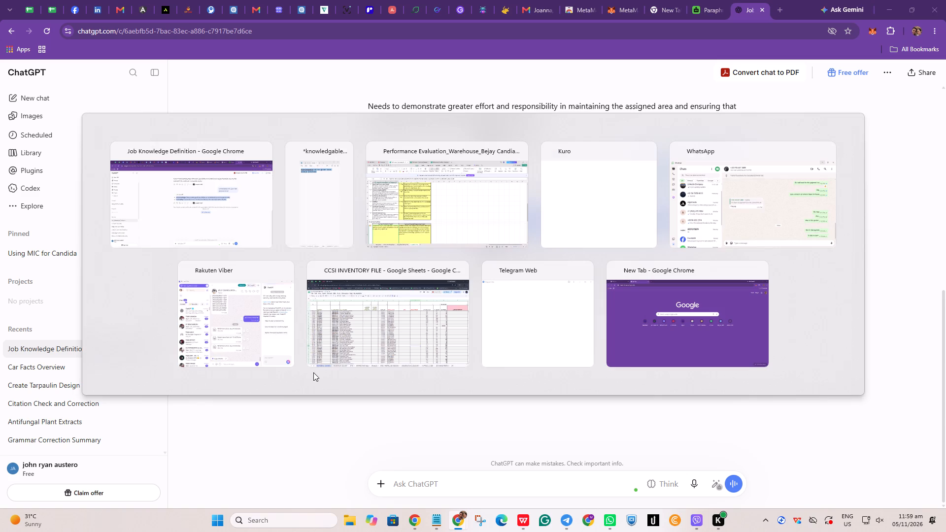
{"action": "key", "text": "alt+Tab"}
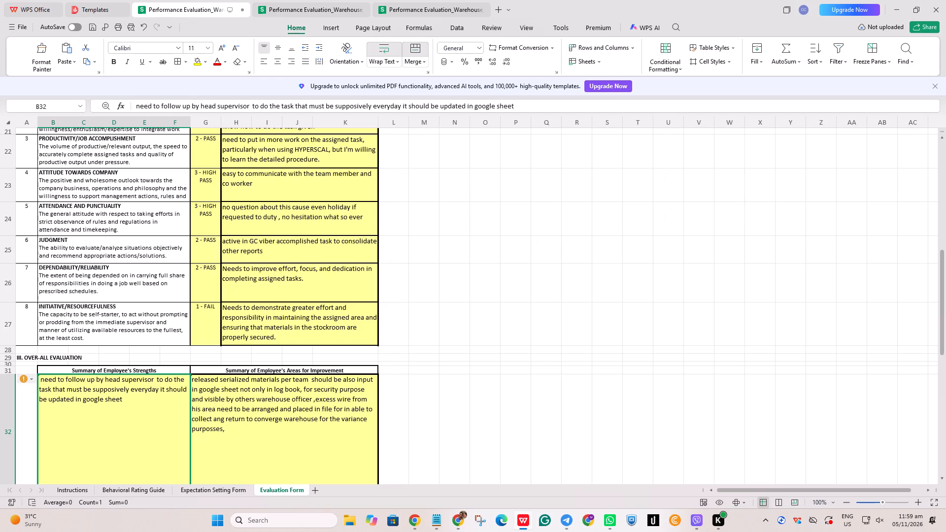
{"action": "double_click", "coordinate": [125, 399]}
{"action": "left_click_drag", "start_coordinate": [134, 395], "coordinate": [61, 392]}
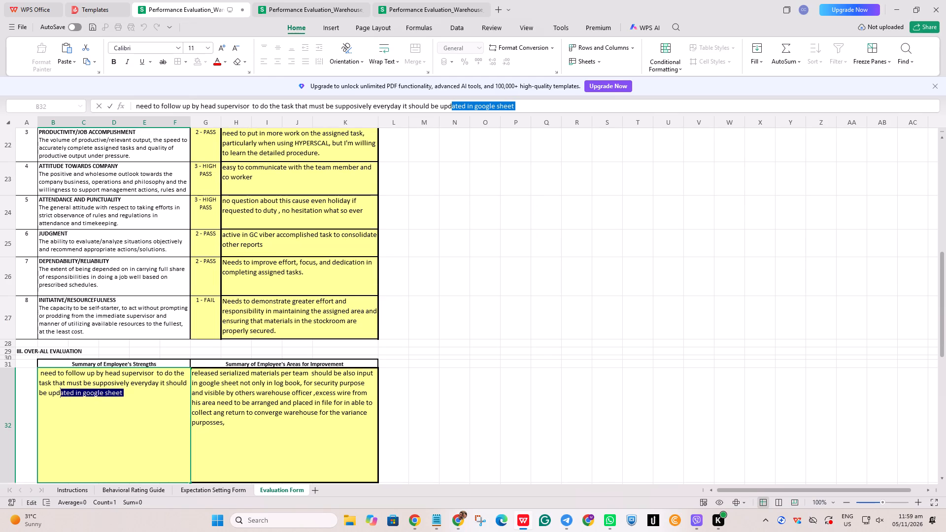
{"action": "left_click_drag", "start_coordinate": [61, 392], "coordinate": [36, 376]}
{"action": "key", "text": "ctrl+v"}
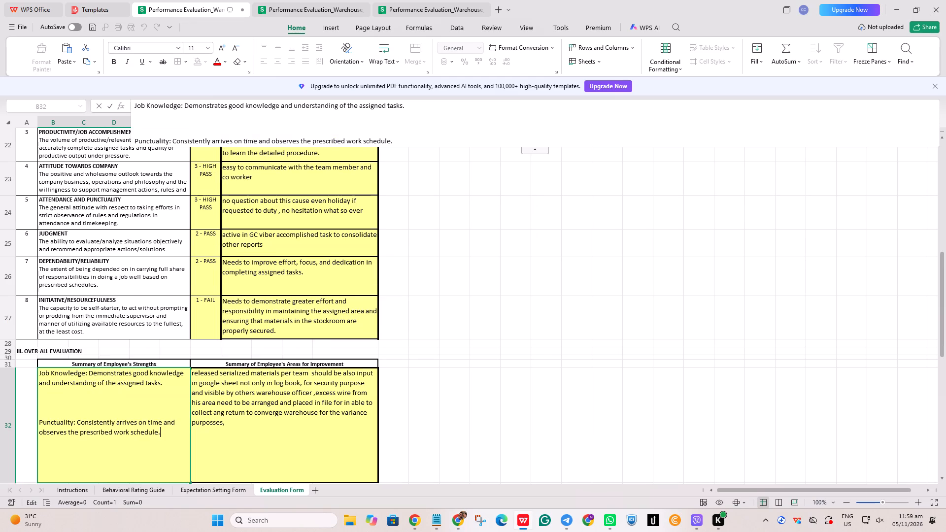
Replace the "Job Knowledge:" label at the start of the strengths summary with a hyphen.
{"action": "left_click", "coordinate": [81, 421]}
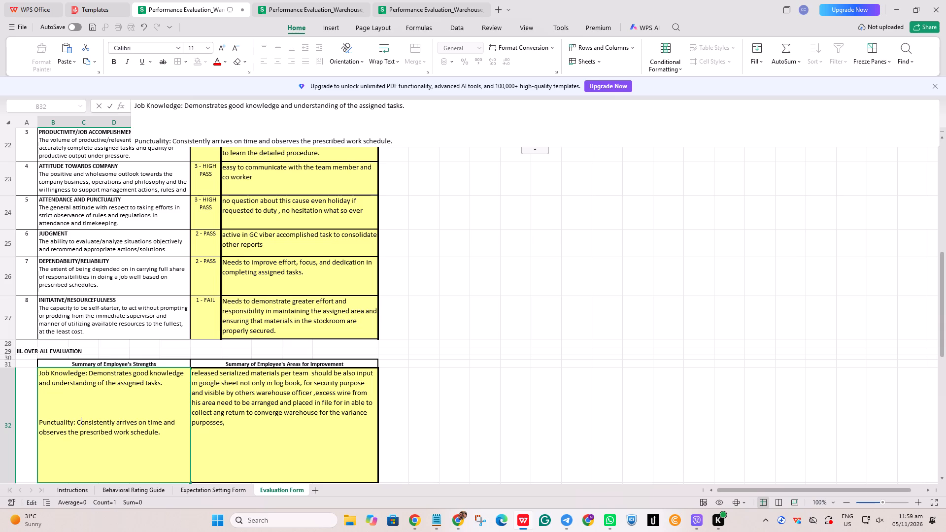
{"action": "key", "text": "Up"}
{"action": "key", "text": "Up"}
{"action": "key", "text": "Up"}
{"action": "key", "text": "Up"}
{"action": "key", "text": "Up"}
{"action": "key", "text": "Up"}
{"action": "key", "text": "Up"}
{"action": "key", "text": "Up"}
{"action": "key", "text": "Up"}
{"action": "key", "text": "shift+Right"}
{"action": "key", "text": "shift+Right"}
{"action": "key", "text": "shift+Right"}
{"action": "key", "text": "shift+Right"}
{"action": "key", "text": "shift+Right"}
{"action": "key", "text": "shift+Right"}
{"action": "key", "text": "shift+Right"}
{"action": "key", "text": "shift+Right"}
{"action": "key", "text": "shift+Right"}
{"action": "key", "text": "shift+Right"}
{"action": "key", "text": "shift+Right"}
{"action": "key", "text": "shift+Right"}
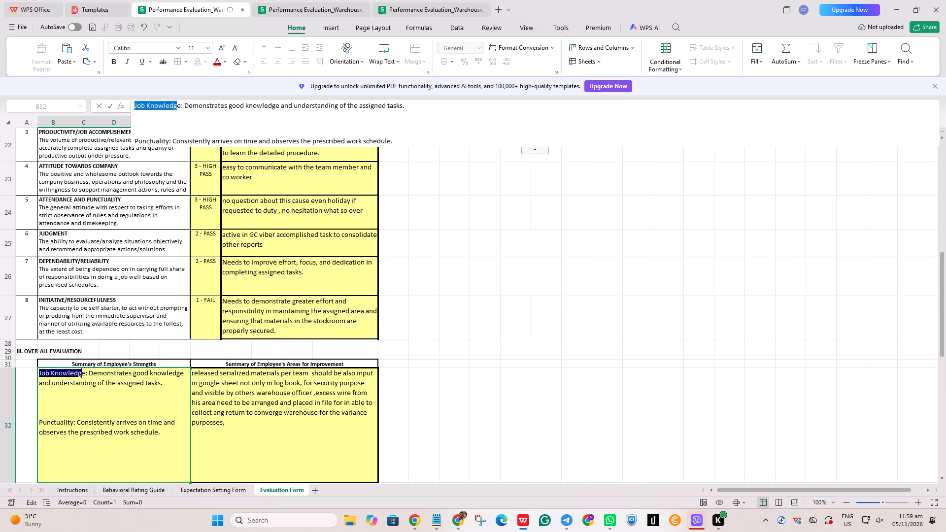
{"action": "key", "text": "shift+Right"}
{"action": "key", "text": "shift+Right"}
{"action": "key", "text": "minus"}
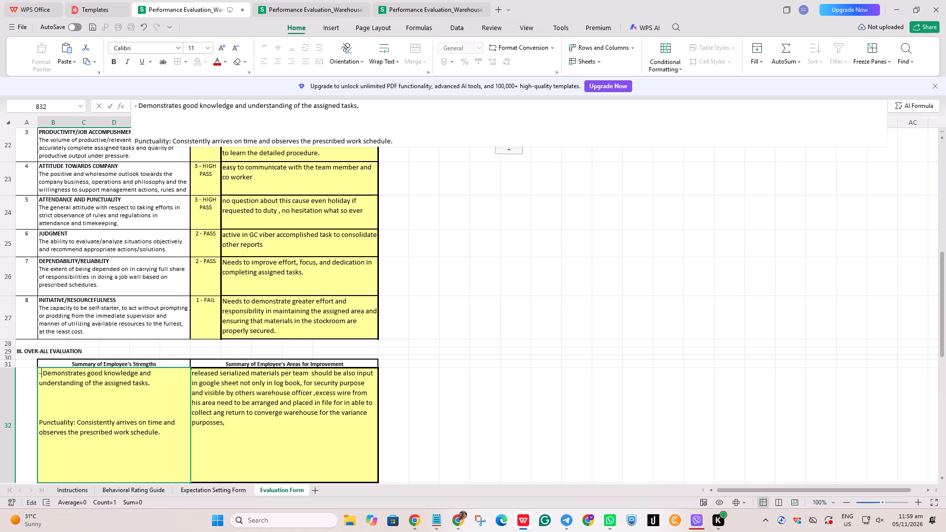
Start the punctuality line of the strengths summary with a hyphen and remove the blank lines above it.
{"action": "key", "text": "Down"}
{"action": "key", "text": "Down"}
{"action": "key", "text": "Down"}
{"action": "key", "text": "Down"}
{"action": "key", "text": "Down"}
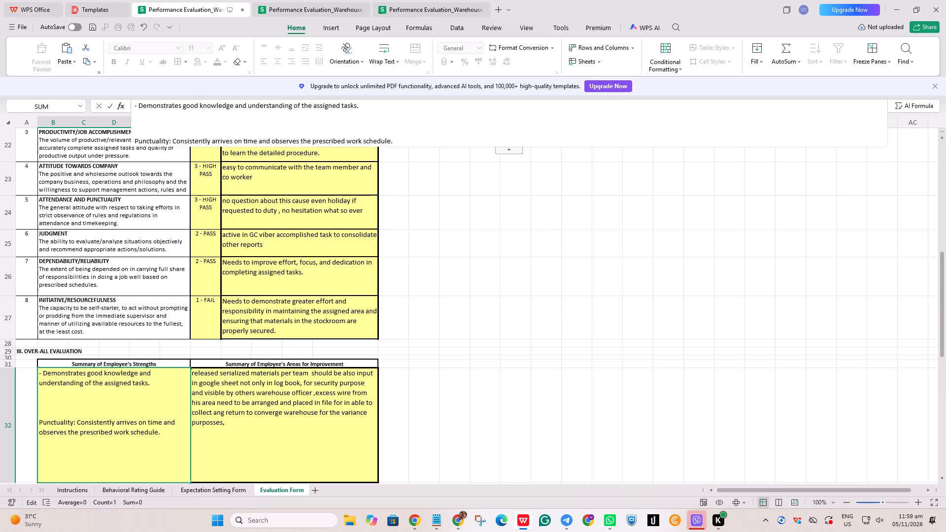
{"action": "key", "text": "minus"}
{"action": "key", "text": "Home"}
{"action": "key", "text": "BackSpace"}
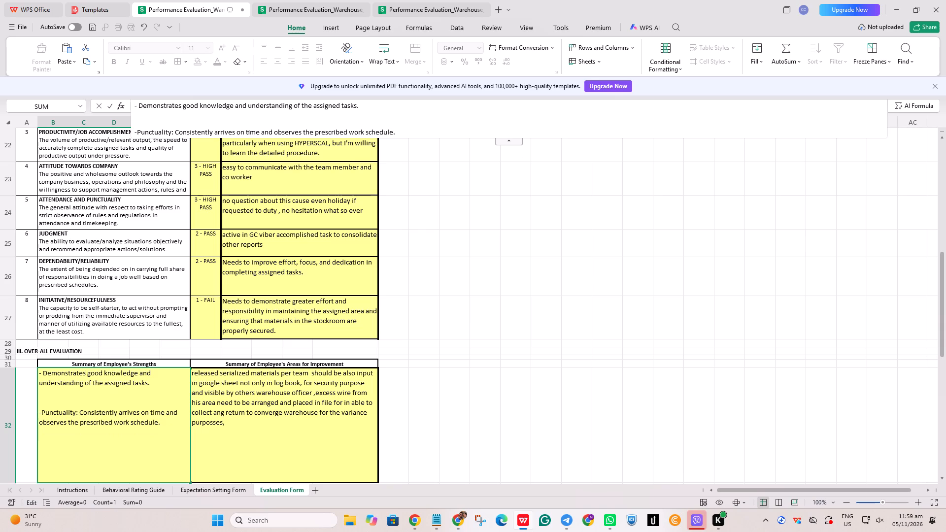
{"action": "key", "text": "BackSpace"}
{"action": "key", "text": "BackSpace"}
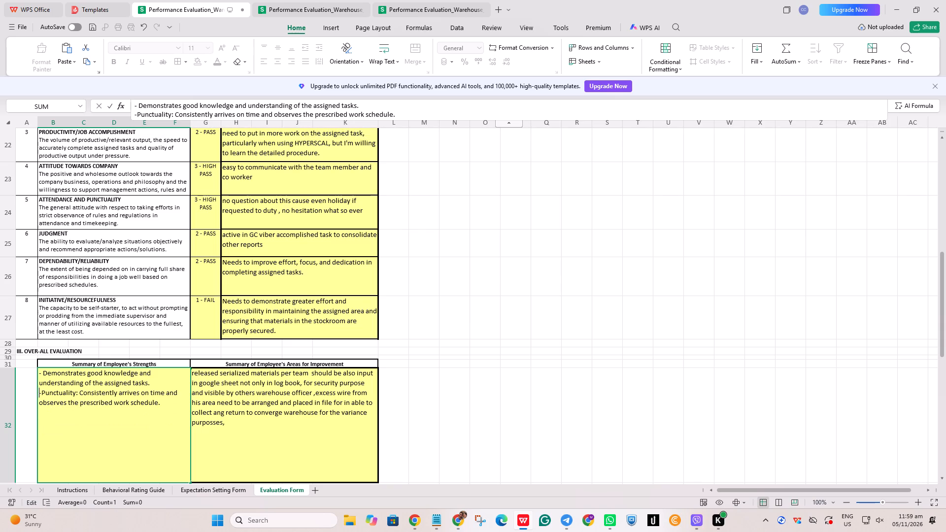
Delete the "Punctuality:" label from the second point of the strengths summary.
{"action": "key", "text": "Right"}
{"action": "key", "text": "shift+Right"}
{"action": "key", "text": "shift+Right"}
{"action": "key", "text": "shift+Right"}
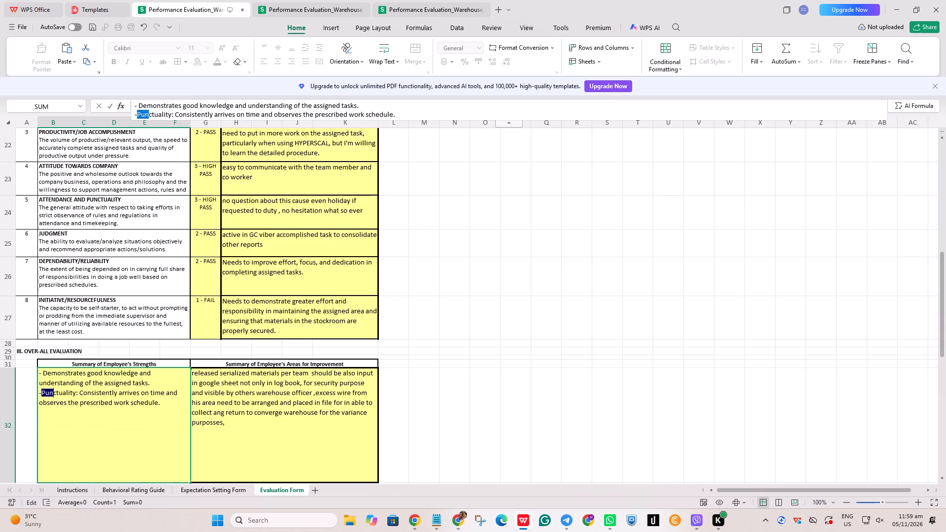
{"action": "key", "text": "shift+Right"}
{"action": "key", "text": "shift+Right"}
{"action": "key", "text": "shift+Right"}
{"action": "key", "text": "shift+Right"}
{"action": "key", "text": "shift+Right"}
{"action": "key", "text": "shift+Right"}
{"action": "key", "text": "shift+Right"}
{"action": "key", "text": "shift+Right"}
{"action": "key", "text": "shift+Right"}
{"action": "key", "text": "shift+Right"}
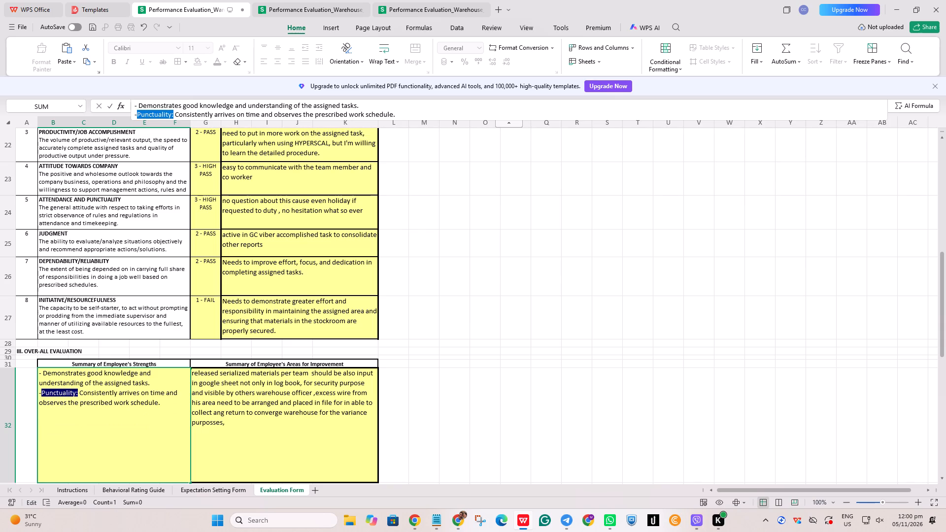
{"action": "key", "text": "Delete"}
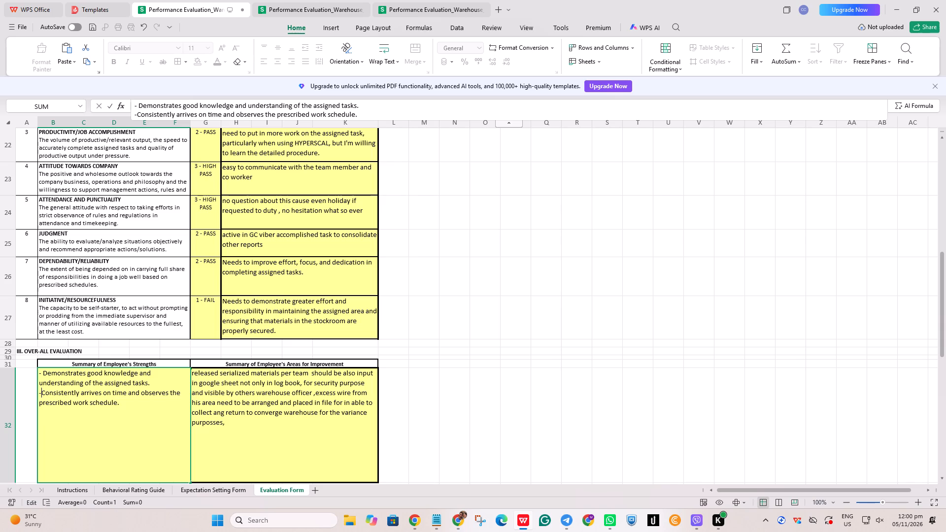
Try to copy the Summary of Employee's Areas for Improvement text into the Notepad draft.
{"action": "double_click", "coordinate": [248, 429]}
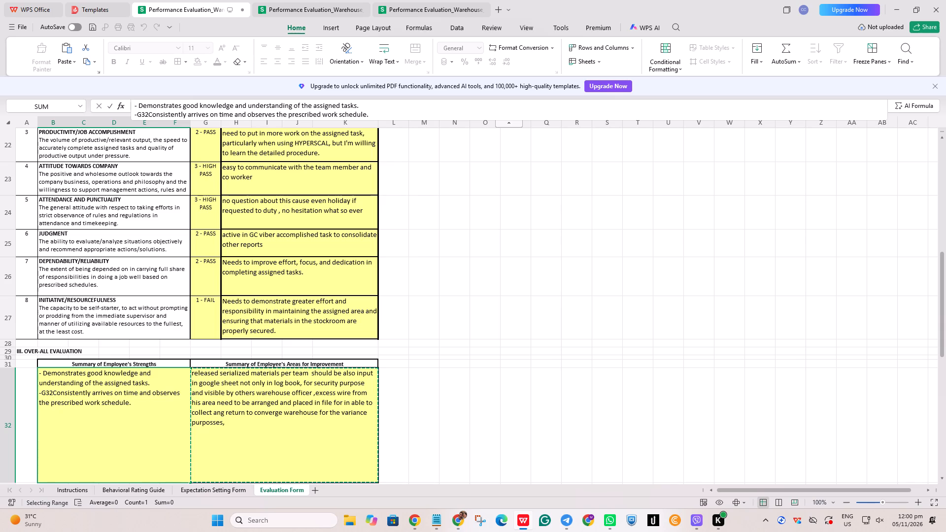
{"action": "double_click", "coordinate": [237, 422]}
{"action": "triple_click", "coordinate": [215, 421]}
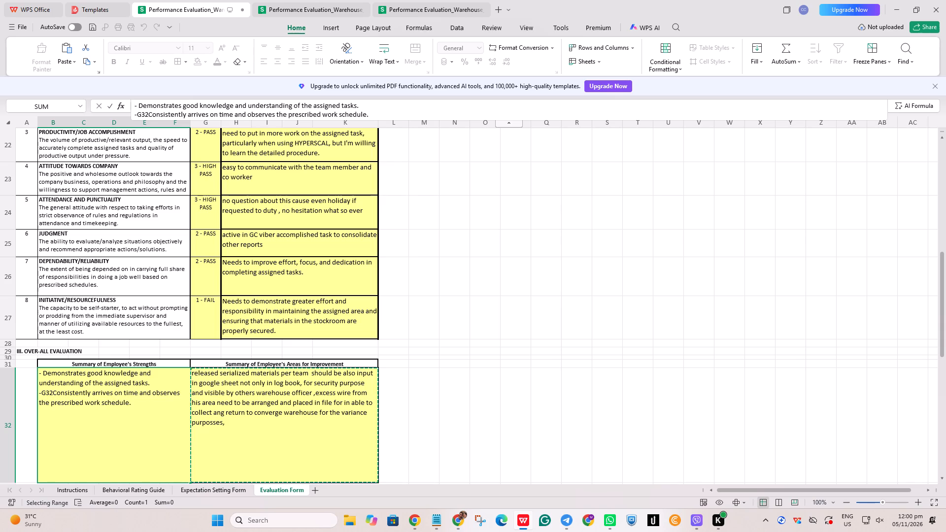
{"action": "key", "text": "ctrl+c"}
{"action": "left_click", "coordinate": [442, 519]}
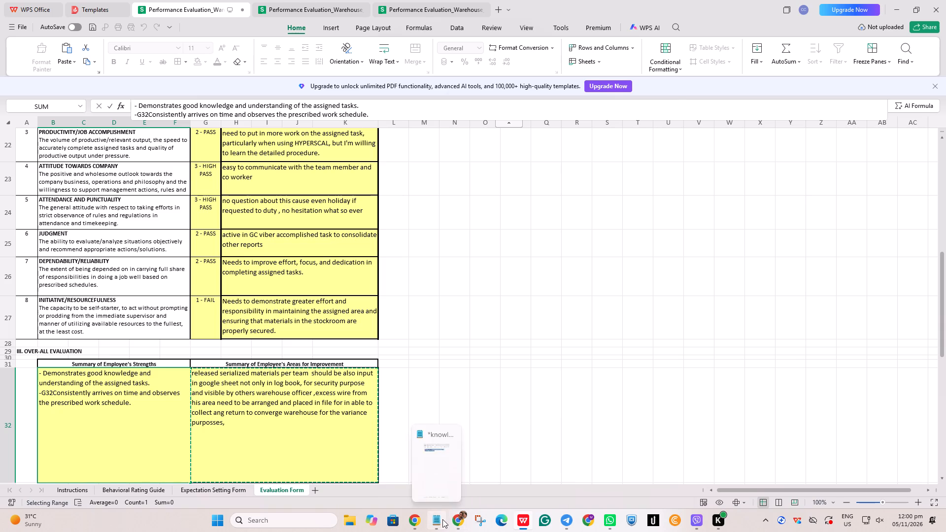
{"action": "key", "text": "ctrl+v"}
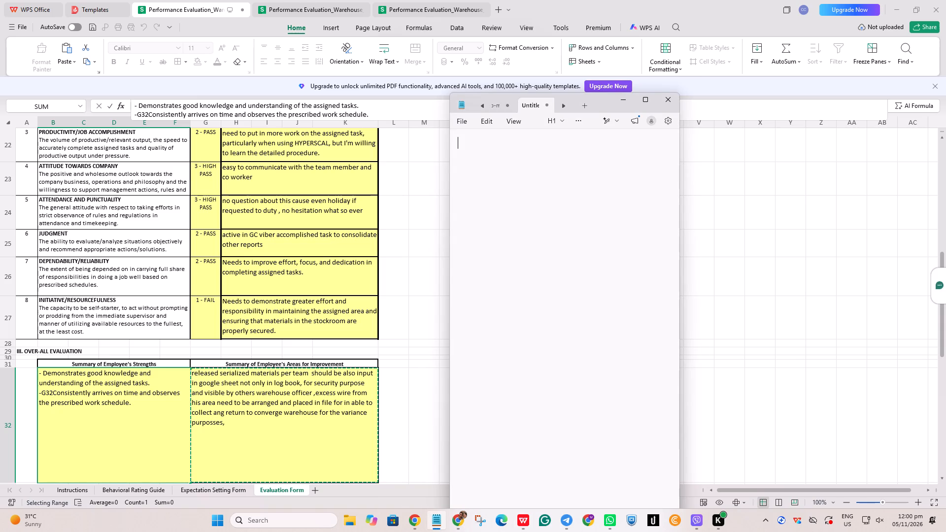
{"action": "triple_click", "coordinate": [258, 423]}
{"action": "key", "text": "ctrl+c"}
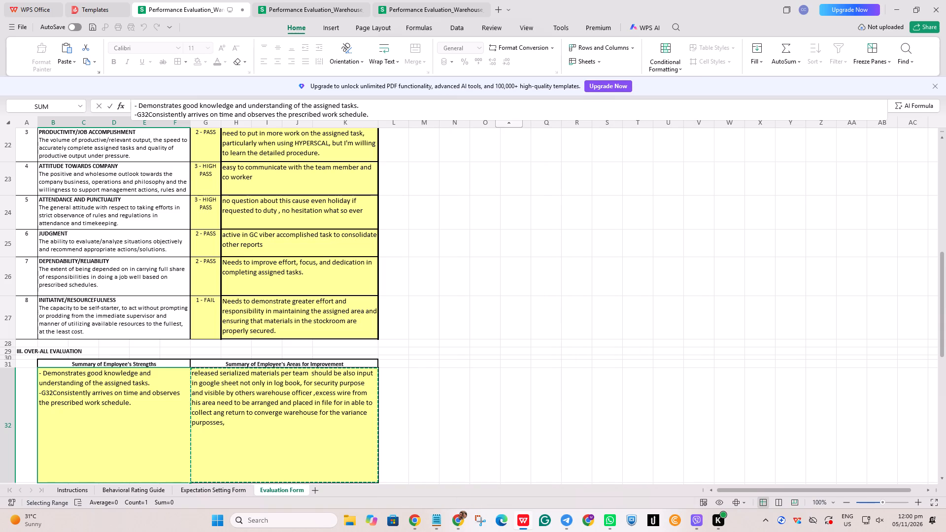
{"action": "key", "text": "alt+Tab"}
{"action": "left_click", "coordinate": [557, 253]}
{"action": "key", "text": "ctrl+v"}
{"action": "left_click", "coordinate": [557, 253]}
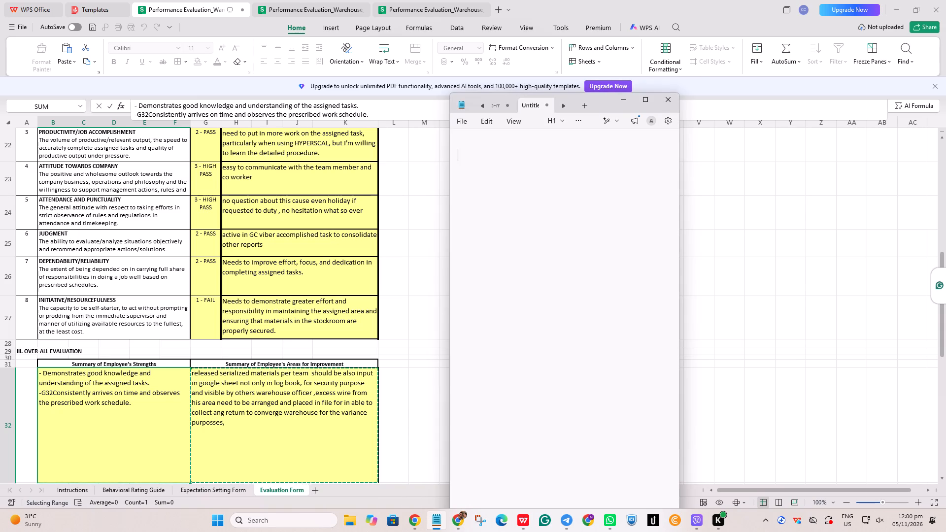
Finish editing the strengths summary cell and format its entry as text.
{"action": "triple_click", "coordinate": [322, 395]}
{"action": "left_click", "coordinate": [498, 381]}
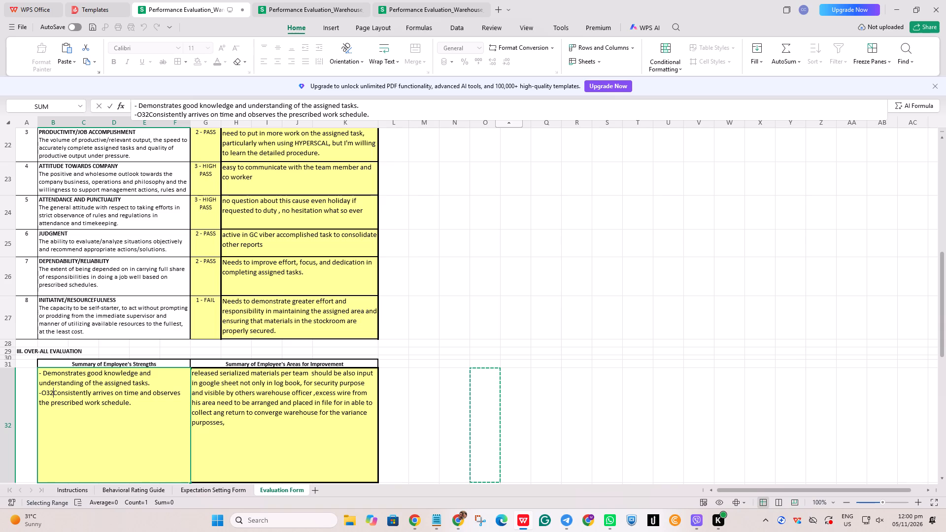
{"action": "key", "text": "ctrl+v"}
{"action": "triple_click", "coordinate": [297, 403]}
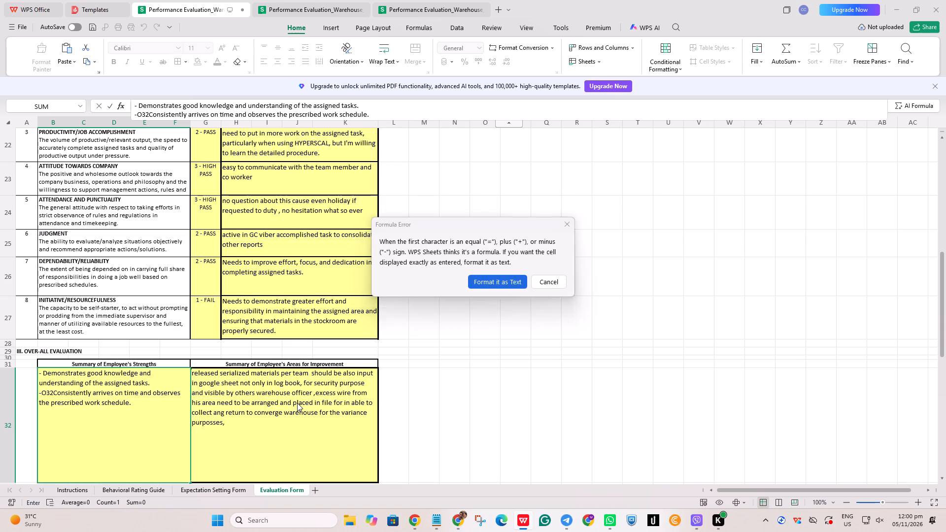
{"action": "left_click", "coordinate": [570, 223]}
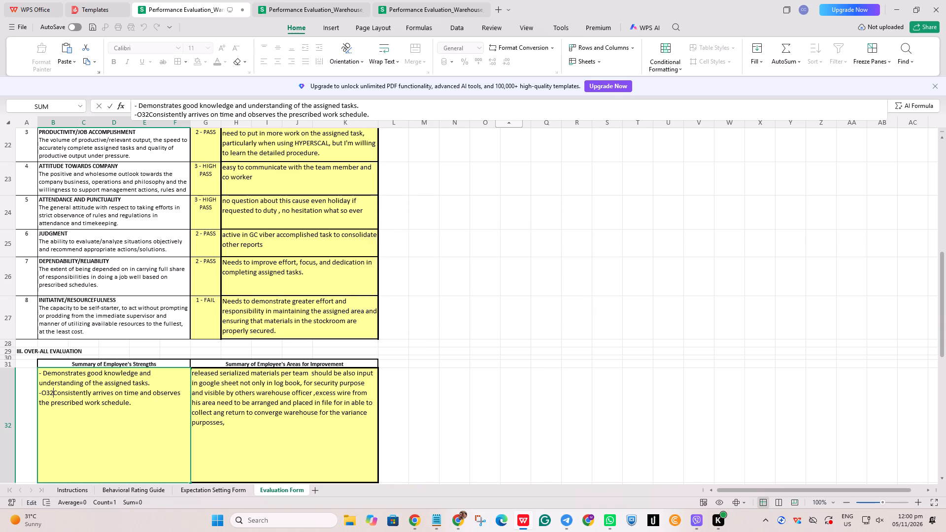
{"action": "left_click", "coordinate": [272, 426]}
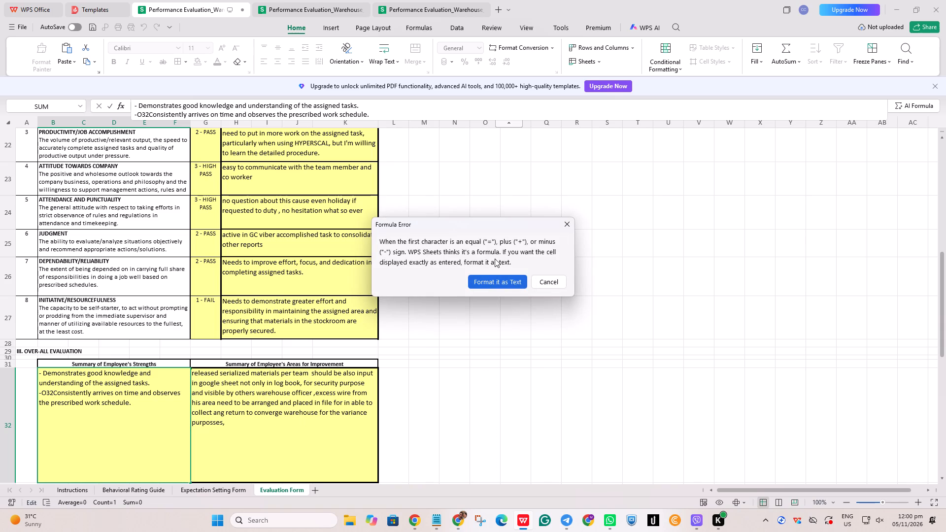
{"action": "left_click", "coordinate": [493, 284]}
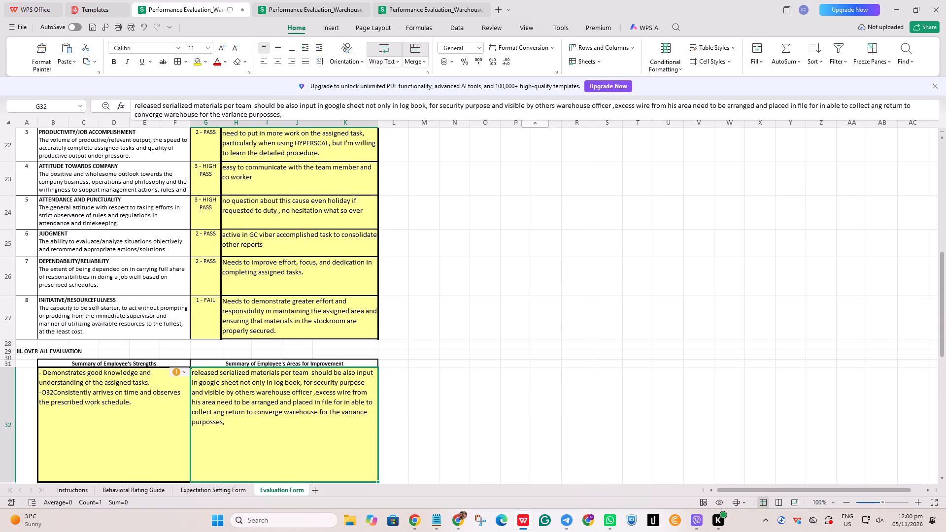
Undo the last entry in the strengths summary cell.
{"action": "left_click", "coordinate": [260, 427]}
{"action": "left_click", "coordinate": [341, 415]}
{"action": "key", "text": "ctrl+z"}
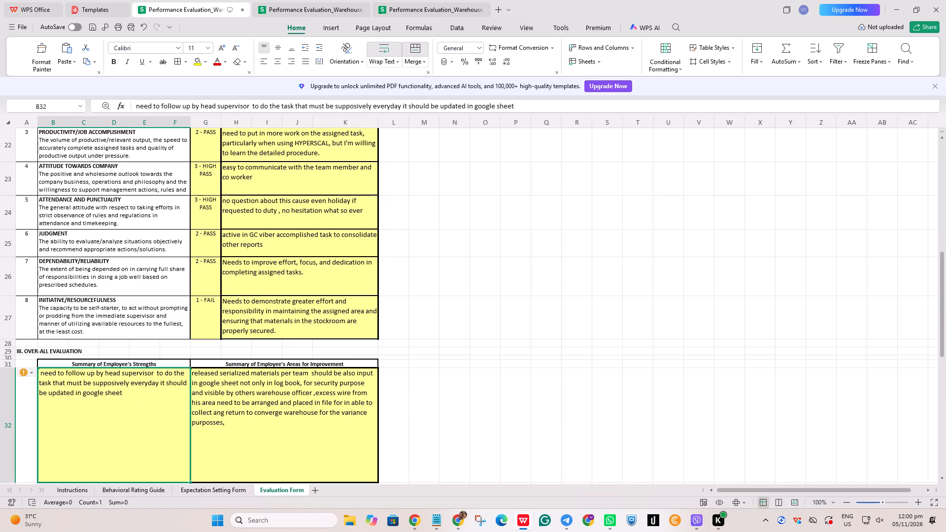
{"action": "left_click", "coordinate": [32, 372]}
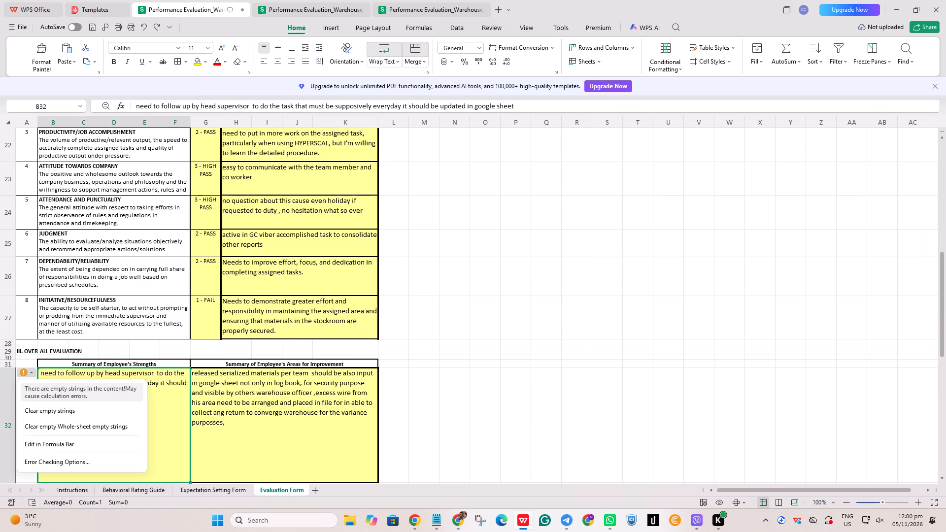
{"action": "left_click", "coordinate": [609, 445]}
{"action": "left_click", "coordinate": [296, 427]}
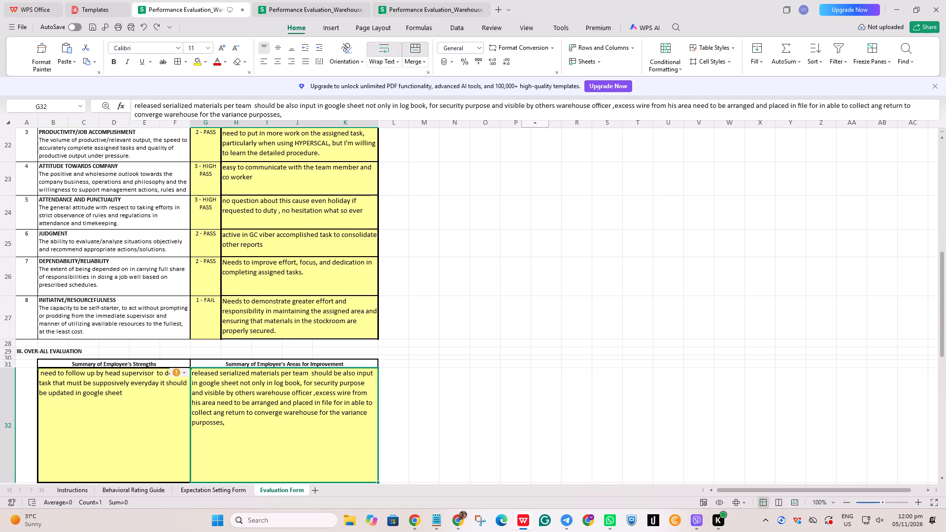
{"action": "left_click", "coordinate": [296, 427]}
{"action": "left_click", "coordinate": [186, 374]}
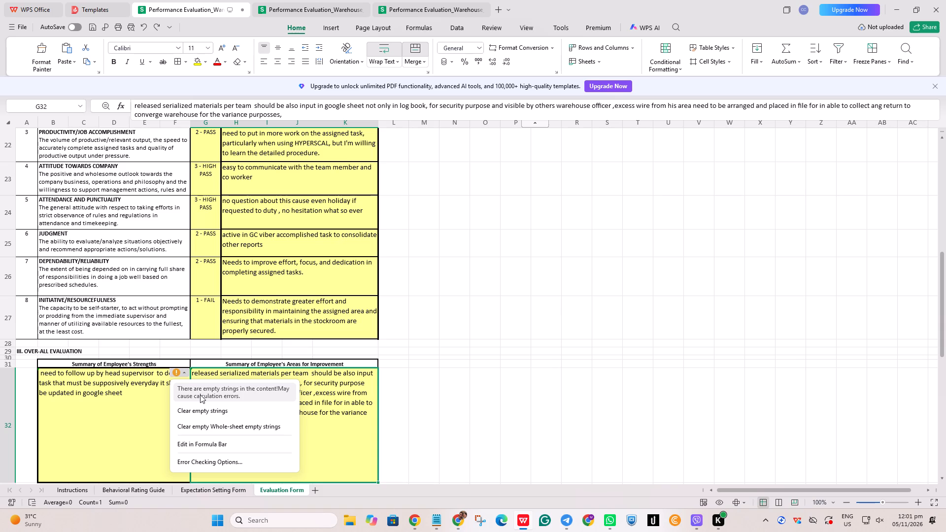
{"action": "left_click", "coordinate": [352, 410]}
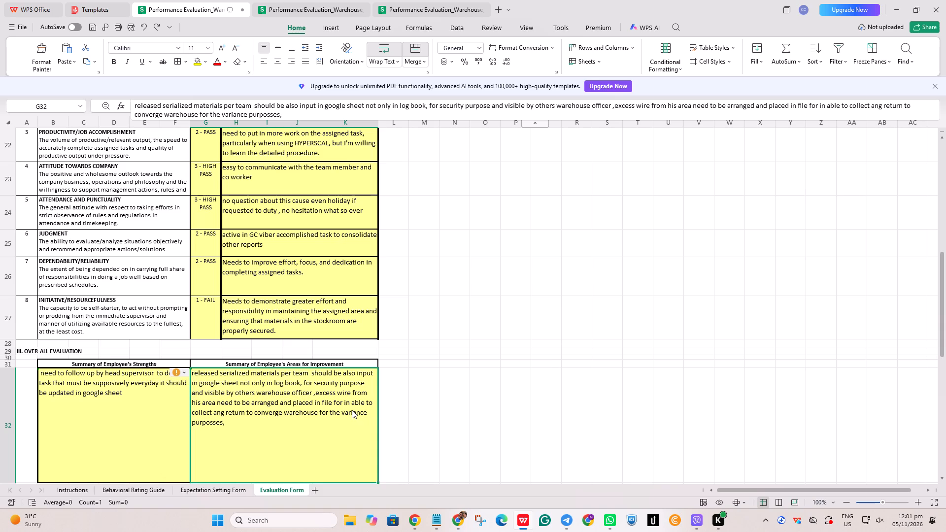
Copy the full Summary of Employee's Areas for Improvement text from the workbook into the Notepad draft.
{"action": "key", "text": "ctrl+c"}
{"action": "double_click", "coordinate": [350, 410]}
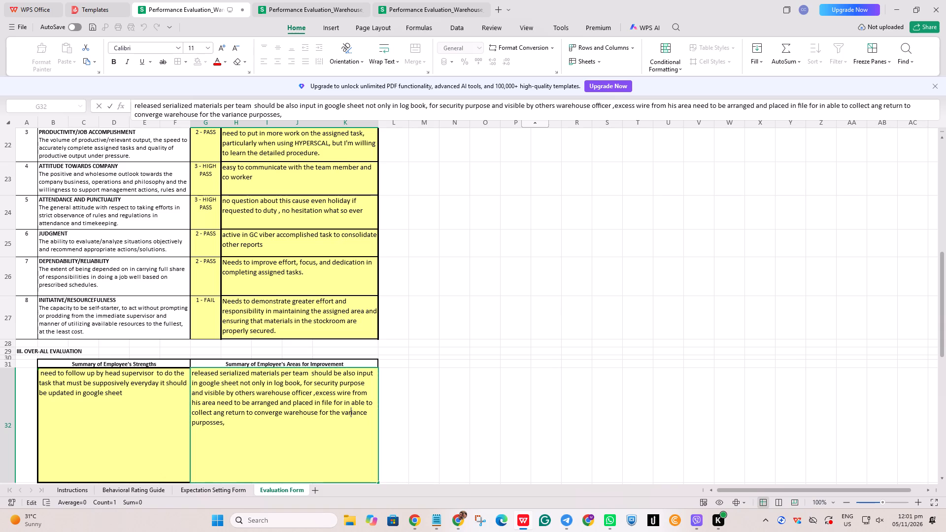
{"action": "left_click", "coordinate": [439, 516]}
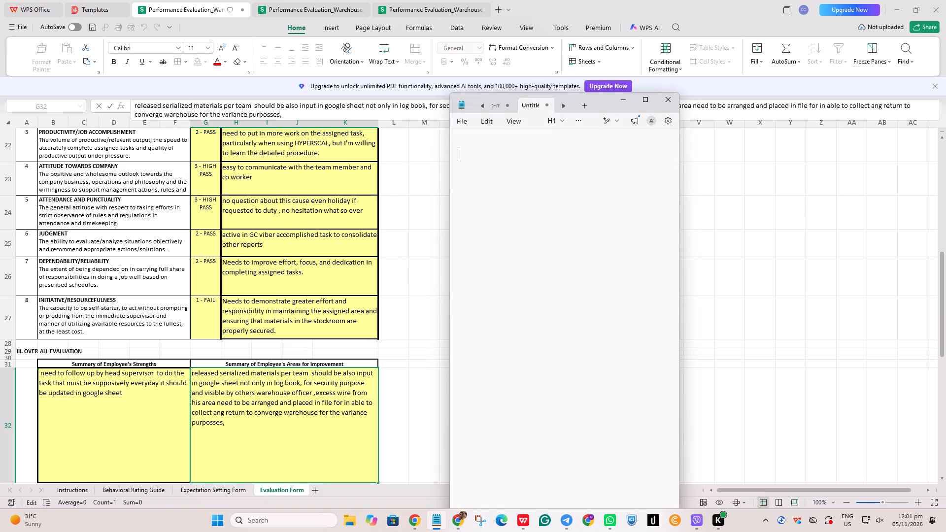
{"action": "key", "text": "ctrl+v"}
{"action": "left_click", "coordinate": [421, 384]}
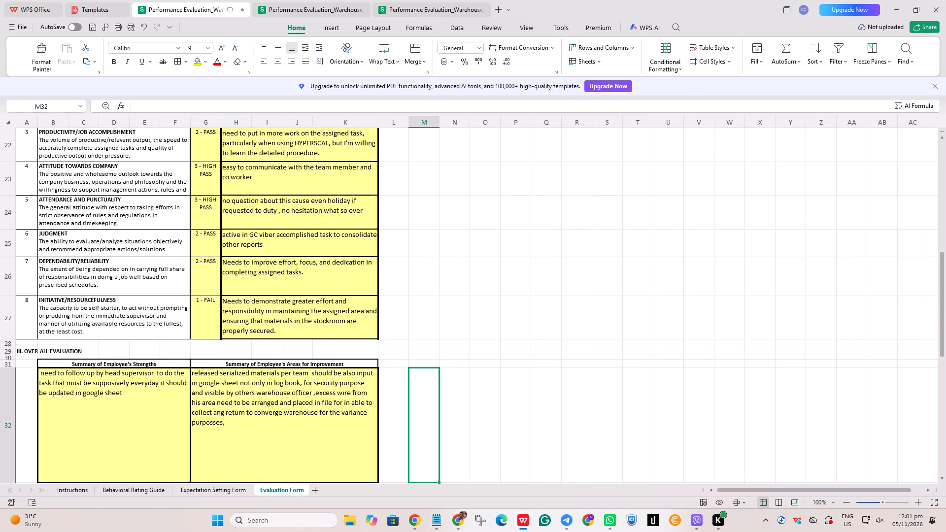
{"action": "left_click", "coordinate": [311, 420]}
{"action": "triple_click", "coordinate": [313, 419]}
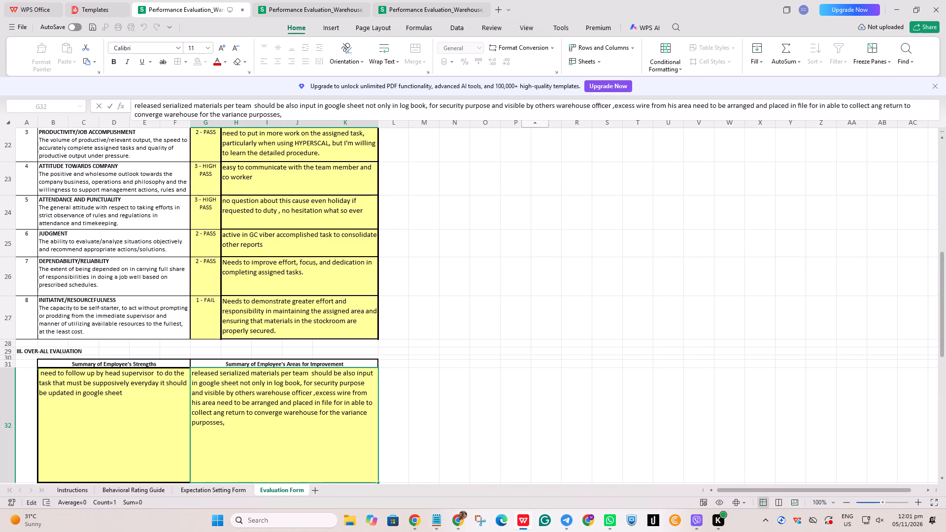
{"action": "left_click_drag", "start_coordinate": [258, 439], "coordinate": [181, 370]}
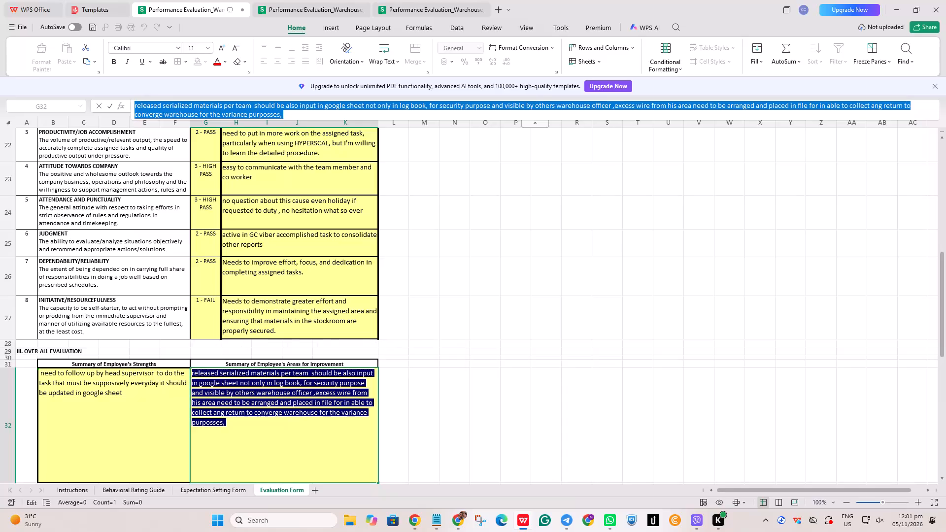
{"action": "key", "text": "ctrl+c"}
{"action": "key", "text": "alt+Tab"}
{"action": "key", "text": "ctrl+v"}
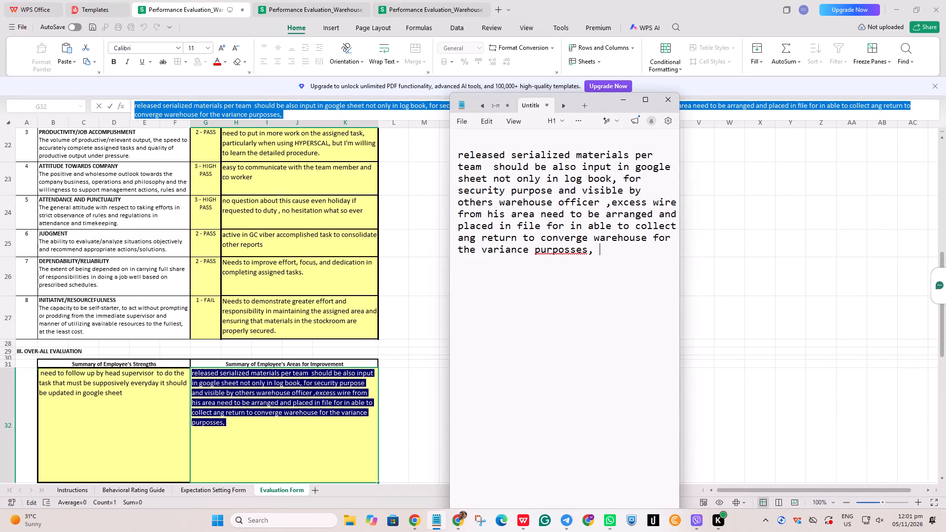
{"action": "left_click", "coordinate": [615, 257]}
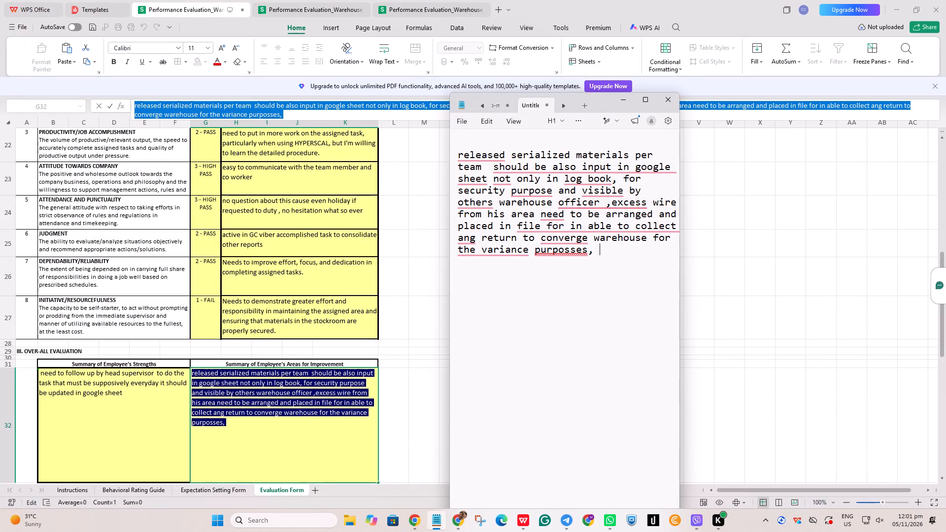
Clear the Summary of Employee's Areas for Improvement text in the workbook.
{"action": "key", "text": "alt+Tab"}
{"action": "key", "text": "Delete"}
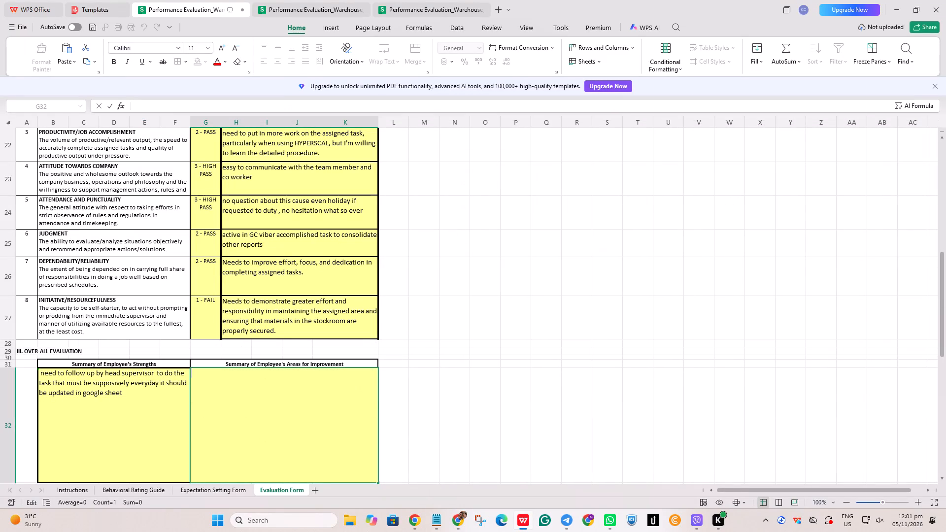
Append "need to be more vigilant to the area you work," to the areas-for-improvement draft in Notepad.
{"action": "key", "text": "alt+Tab"}
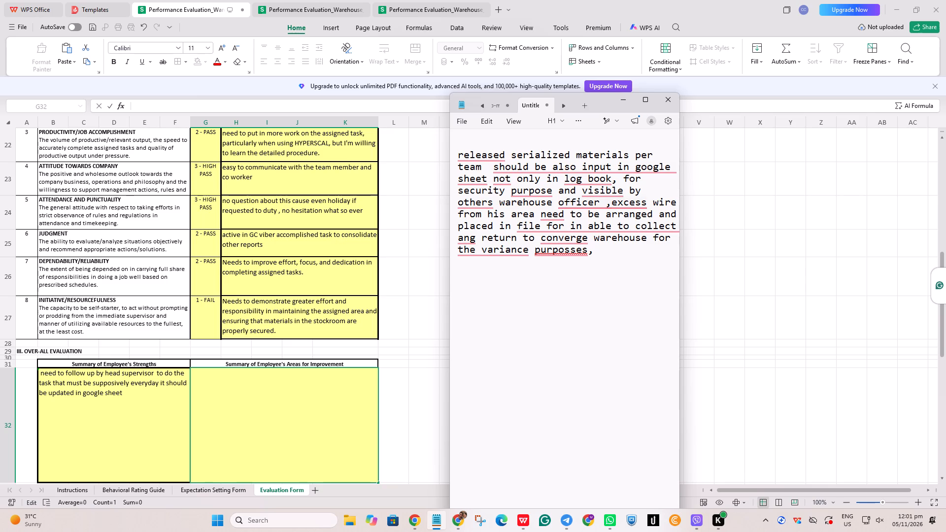
{"action": "left_click", "coordinate": [640, 255]}
{"action": "type", "text": "neew"}
{"action": "key", "text": "BackSpace"}
{"action": "key", "text": "d"}
{"action": "key", "text": "space"}
{"action": "type", "text": "to be more"}
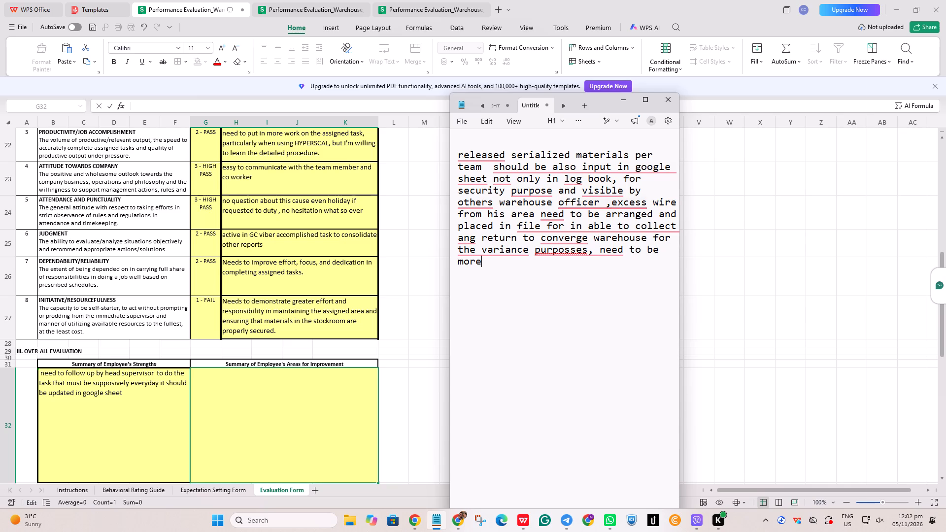
{"action": "key", "text": "space"}
{"action": "type", "text": "vigilant"}
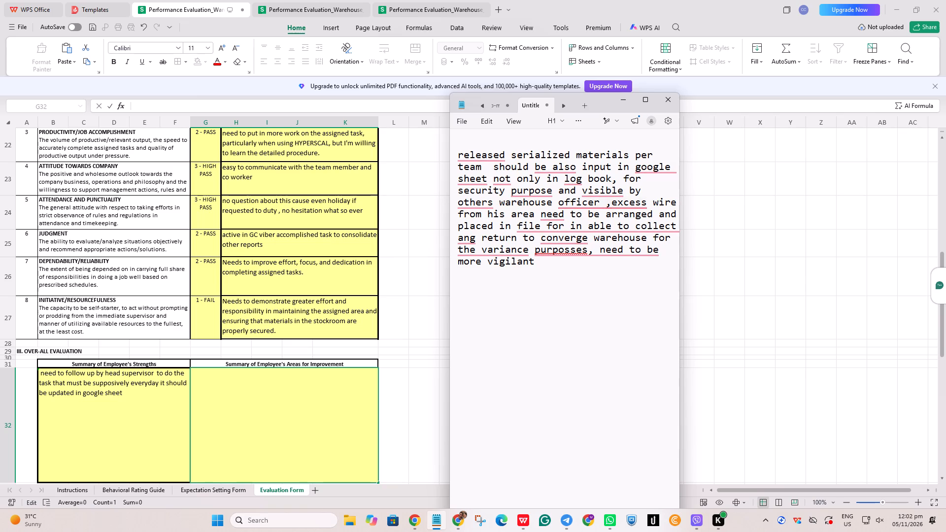
{"action": "key", "text": "space"}
{"action": "type", "text": "to"}
{"action": "key", "text": "space"}
{"action": "type", "text": "the"}
{"action": "key", "text": "space"}
{"action": "type", "text": "area"}
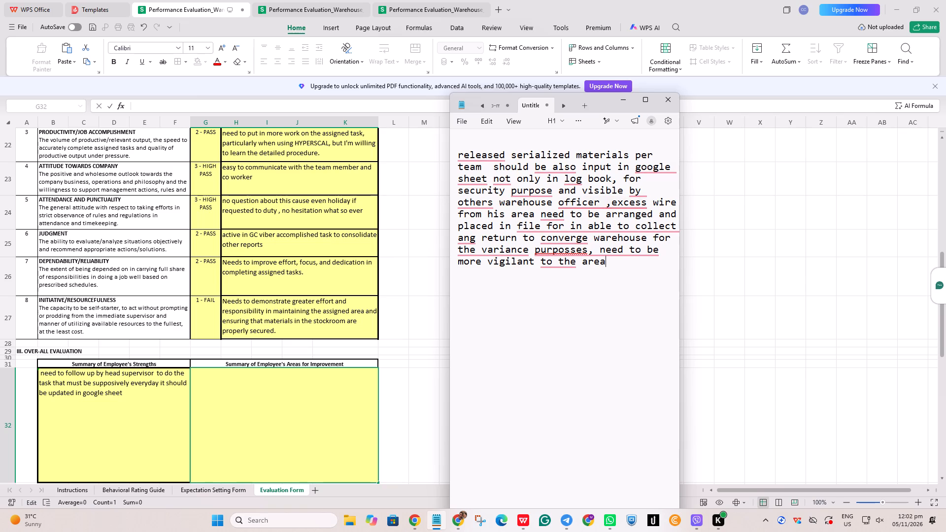
{"action": "key", "text": "space"}
{"action": "type", "text": "ou work"}
{"action": "key", "text": "BackSpace"}
{"action": "key", "text": "BackSpace"}
{"action": "key", "text": "BackSpace"}
{"action": "key", "text": "BackSpace"}
{"action": "key", "text": "BackSpace"}
{"action": "key", "text": "BackSpace"}
{"action": "key", "text": "BackSpace"}
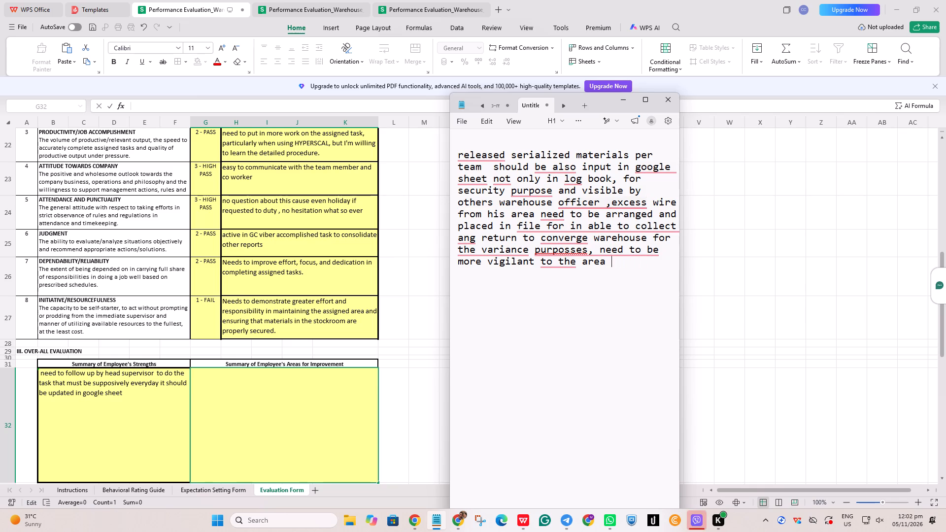
{"action": "type", "text": "you work,"}
{"action": "key", "text": "Return"}
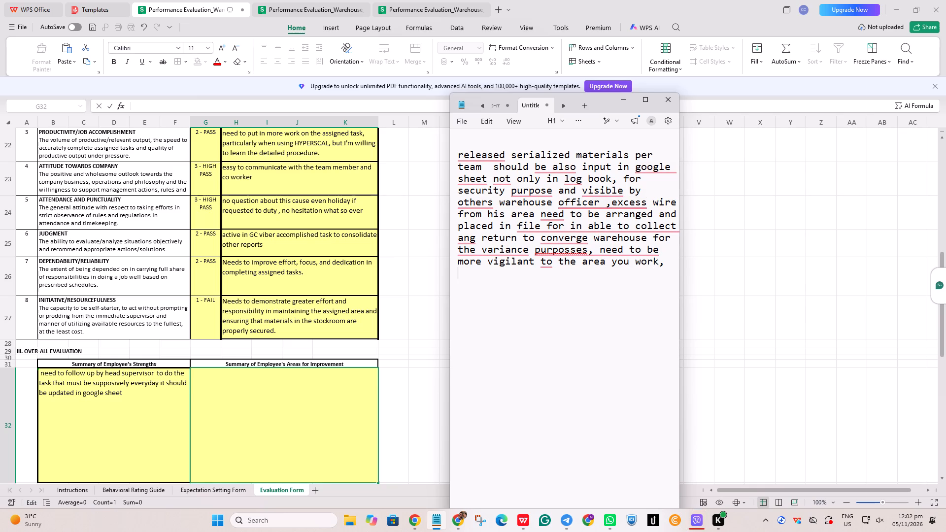
Add "need to update superior on time if there any incident happen on the premises" to the draft, breaking the line before "if".
{"action": "type", "text": "need to update"}
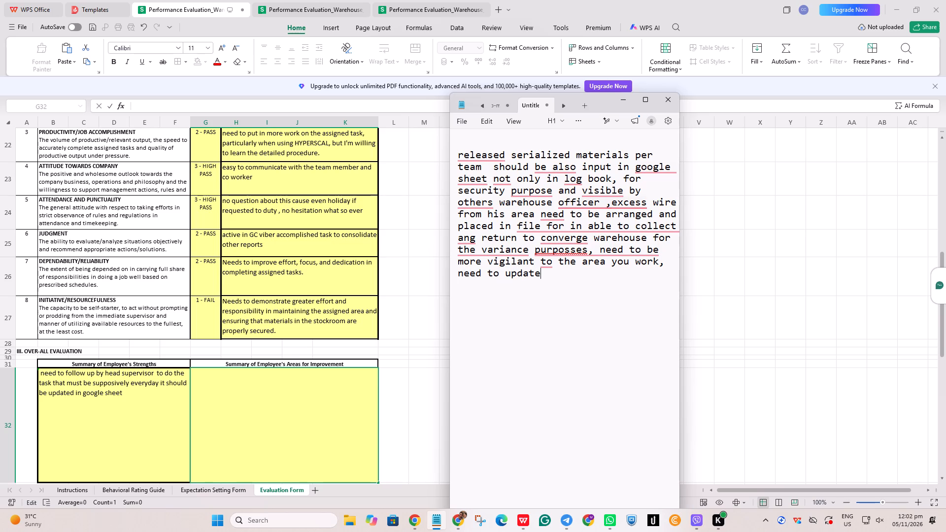
{"action": "key", "text": "space"}
{"action": "type", "text": "super"}
{"action": "type", "text": "ior on"}
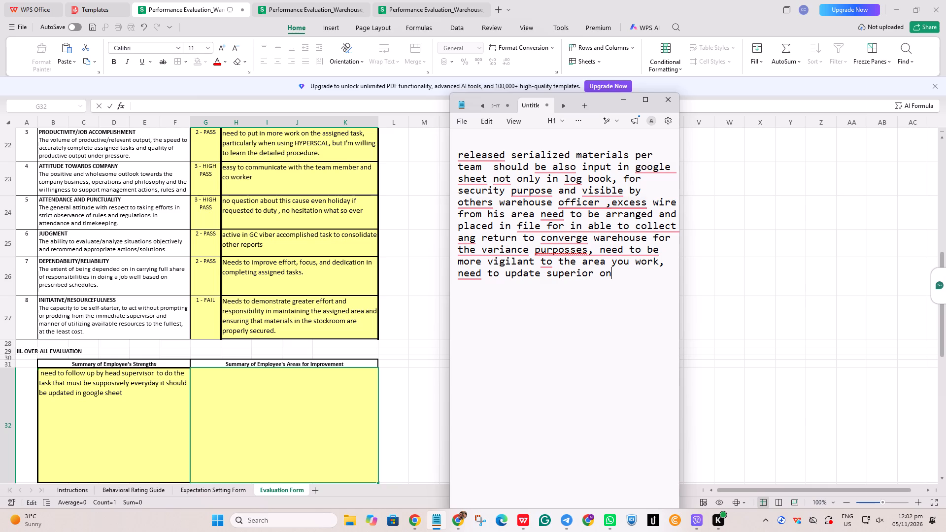
{"action": "key", "text": "space"}
{"action": "type", "text": "time"}
{"action": "key", "text": "Return"}
{"action": "type", "text": "if there"}
{"action": "key", "text": "space"}
{"action": "type", "text": "any incident"}
{"action": "key", "text": "space"}
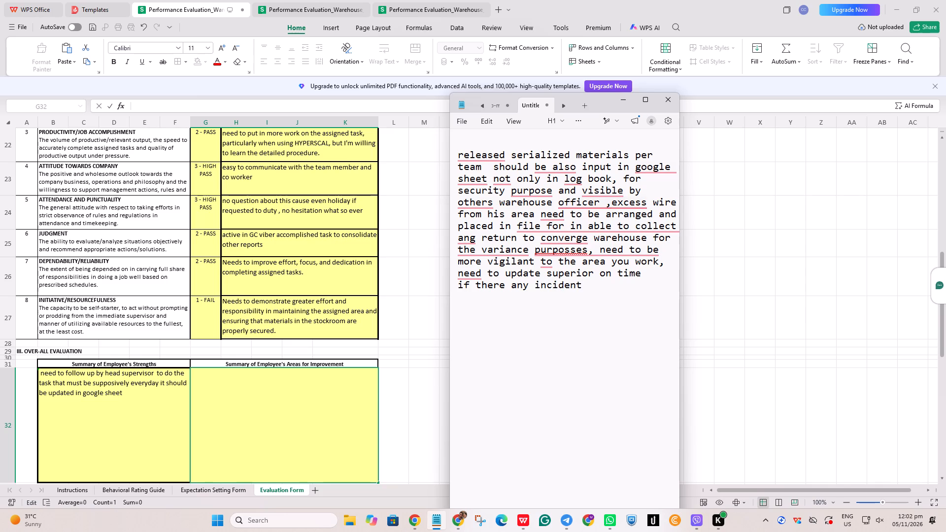
{"action": "type", "text": "ha"}
{"action": "type", "text": "ppen on te"}
{"action": "key", "text": "BackSpace"}
{"action": "type", "text": "he premises"}
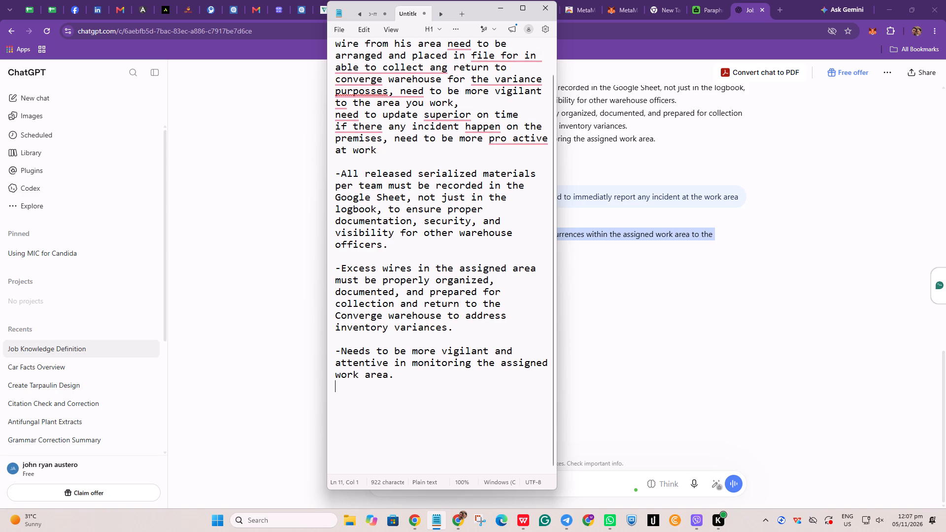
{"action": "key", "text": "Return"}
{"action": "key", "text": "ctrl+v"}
Prefix the "Must immediately report any incidents" paragraph with a dash.
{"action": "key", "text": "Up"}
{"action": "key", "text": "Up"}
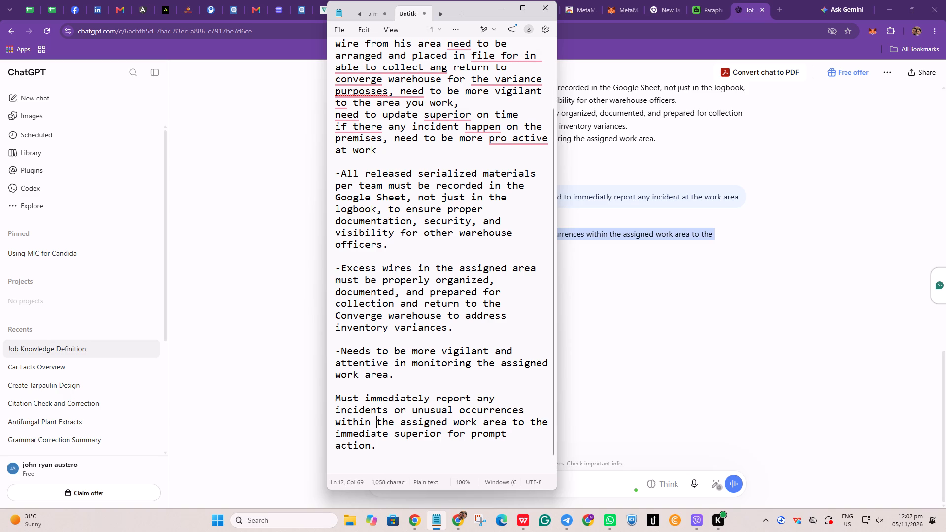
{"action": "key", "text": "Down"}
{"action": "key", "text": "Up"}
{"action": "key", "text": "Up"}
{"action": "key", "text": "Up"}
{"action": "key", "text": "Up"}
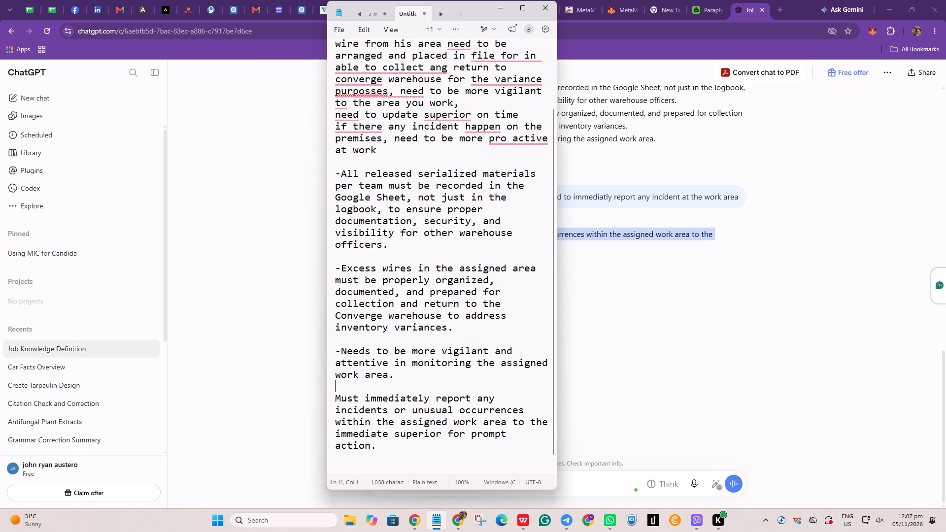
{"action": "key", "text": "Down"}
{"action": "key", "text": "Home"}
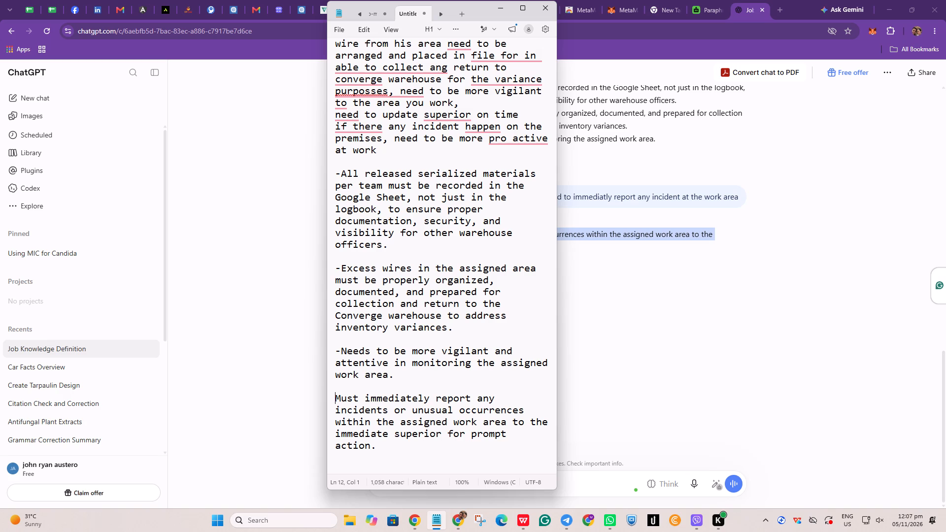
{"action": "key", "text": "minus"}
Copy the four dashed paragraphs from Notepad into the Summary of Employee's Areas for Improvement cell in WPS, formatting the entry as text.
{"action": "left_click_drag", "start_coordinate": [387, 449], "coordinate": [334, 168]}
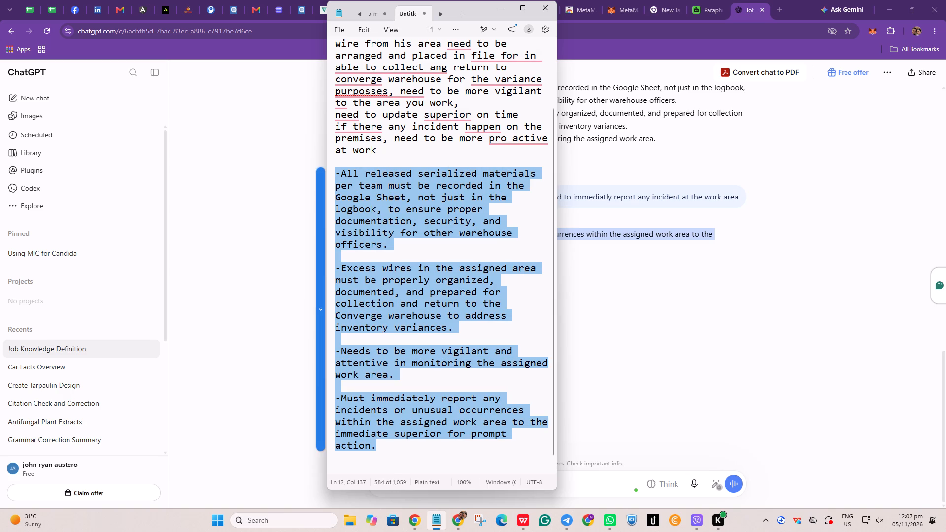
{"action": "key", "text": "ctrl+c"}
{"action": "key", "text": "alt+Tab"}
{"action": "key", "text": "alt+Tab"}
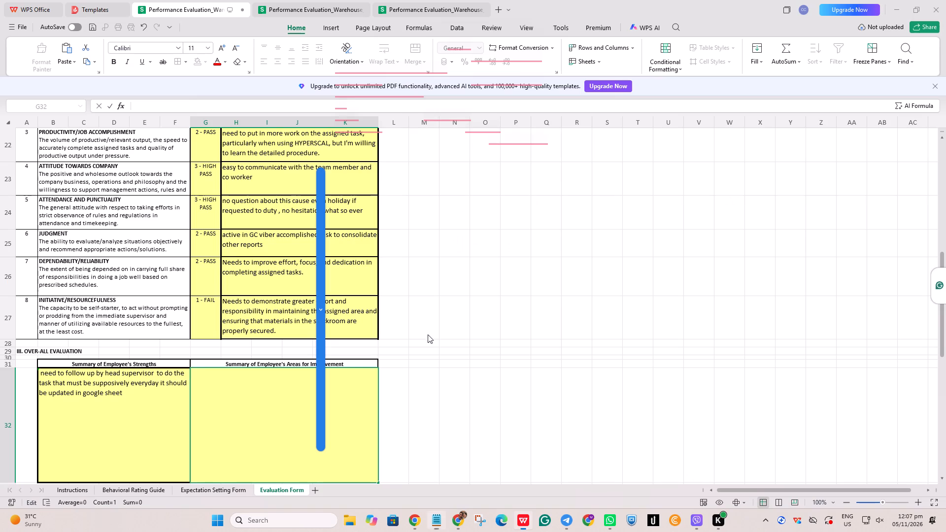
{"action": "double_click", "coordinate": [258, 405]}
{"action": "key", "text": "ctrl+v"}
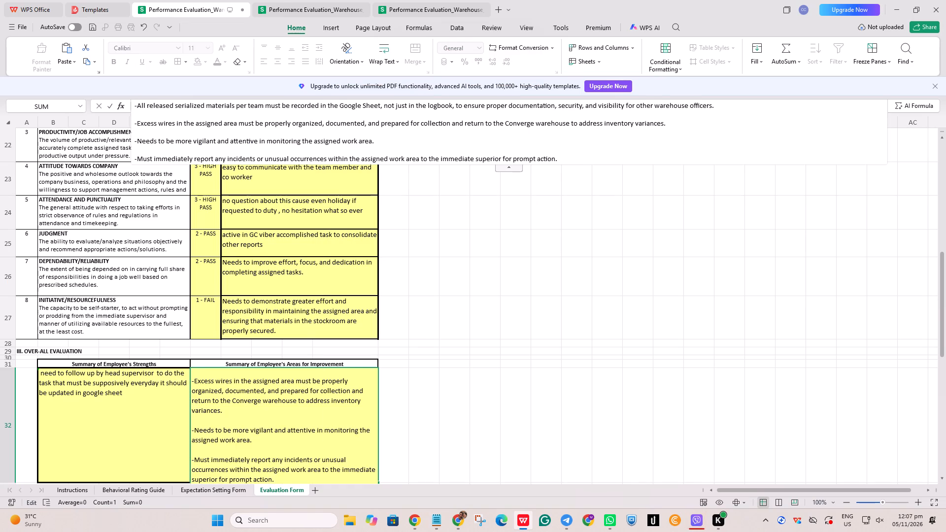
{"action": "left_click", "coordinate": [522, 334]}
{"action": "scroll", "coordinate": [494, 398], "scroll_direction": "down", "scroll_amount": 1}
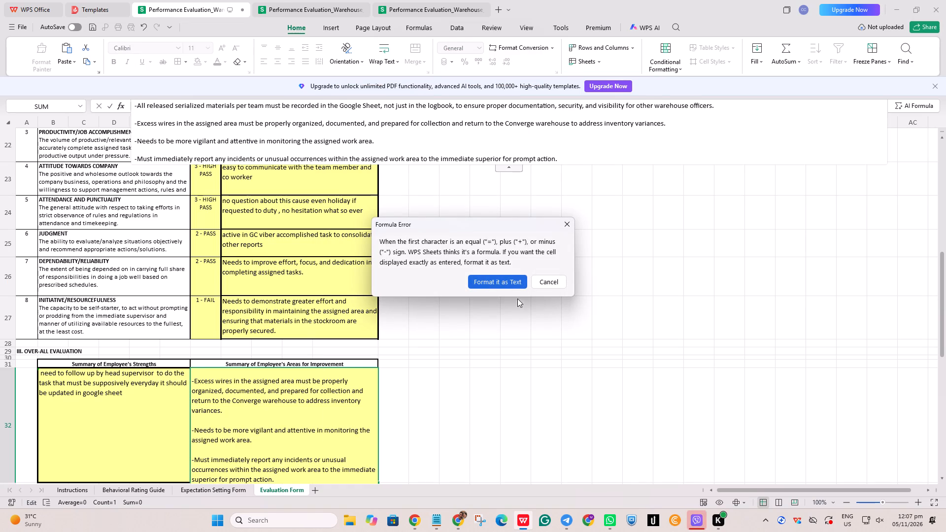
{"action": "left_click", "coordinate": [492, 270]}
{"action": "left_click", "coordinate": [493, 278]}
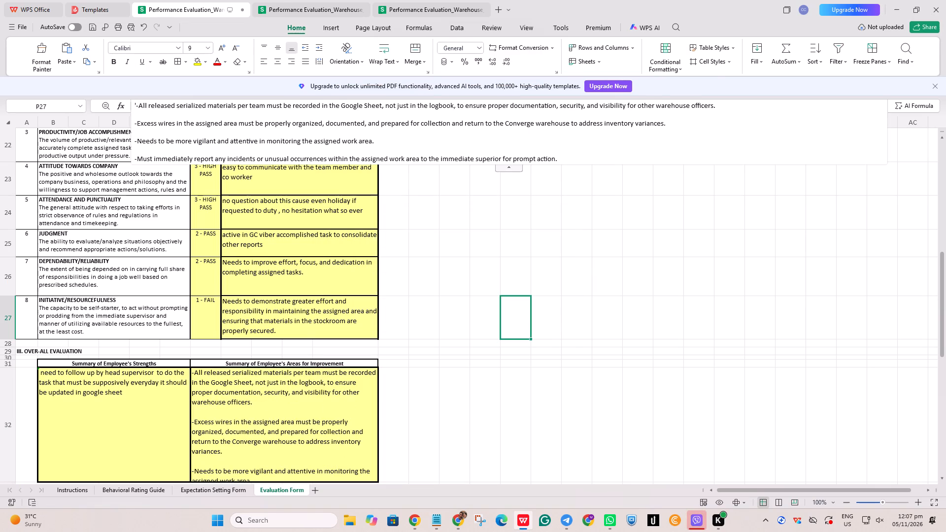
Check the full text in the Areas for Improvement cell against the Notepad draft and how it fits the cell.
{"action": "left_click", "coordinate": [324, 429]}
{"action": "scroll", "coordinate": [322, 417], "scroll_direction": "up", "scroll_amount": 1}
{"action": "scroll", "coordinate": [322, 417], "scroll_direction": "down", "scroll_amount": 1}
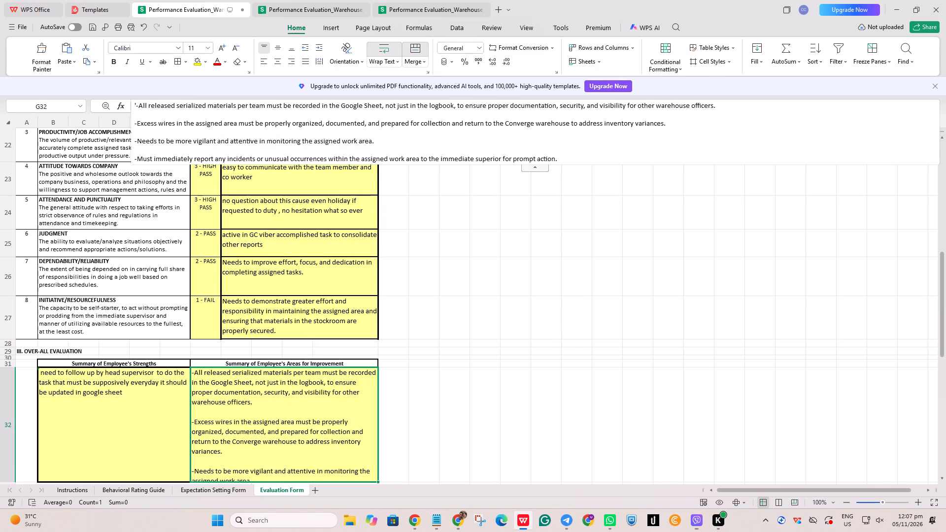
{"action": "key", "text": "alt+Tab"}
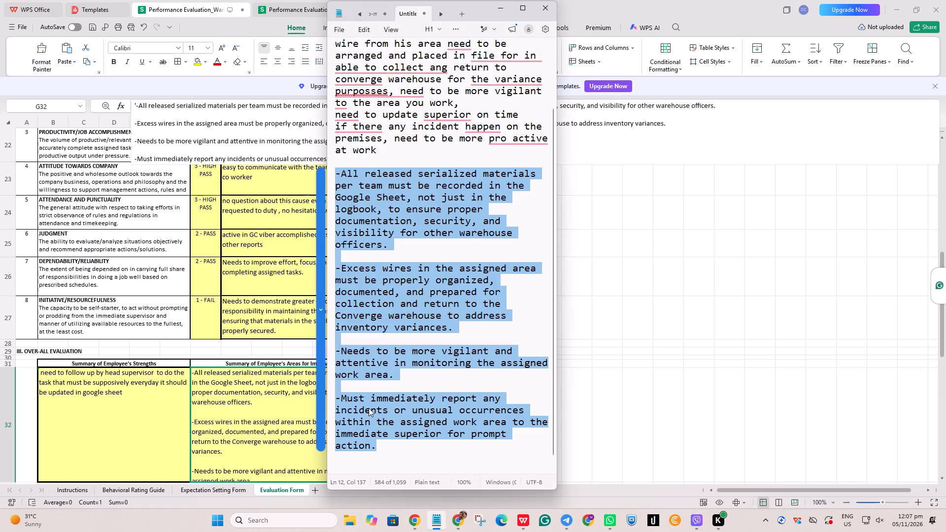
{"action": "key", "text": "alt+Tab"}
{"action": "scroll", "coordinate": [297, 432], "scroll_direction": "down", "scroll_amount": 2}
{"action": "double_click", "coordinate": [308, 404]}
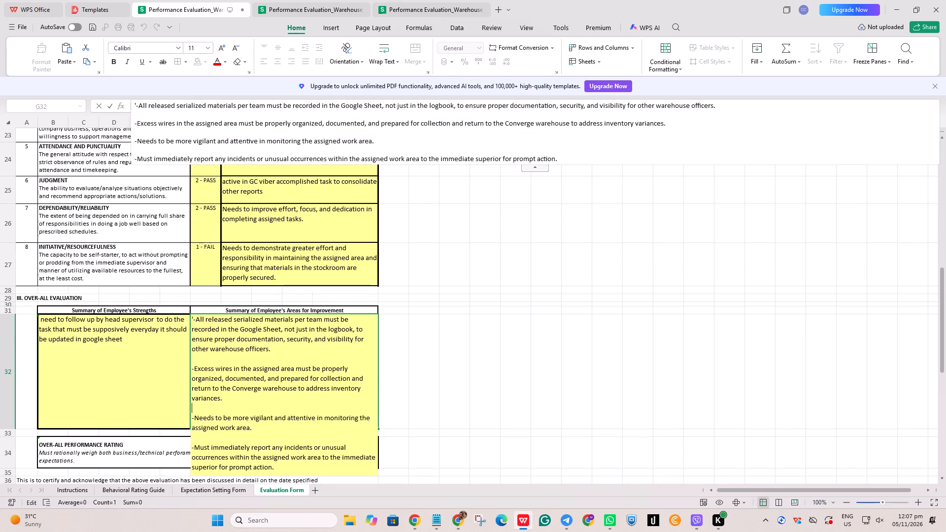
{"action": "left_click", "coordinate": [512, 359]}
{"action": "scroll", "coordinate": [310, 377], "scroll_direction": "down", "scroll_amount": 4}
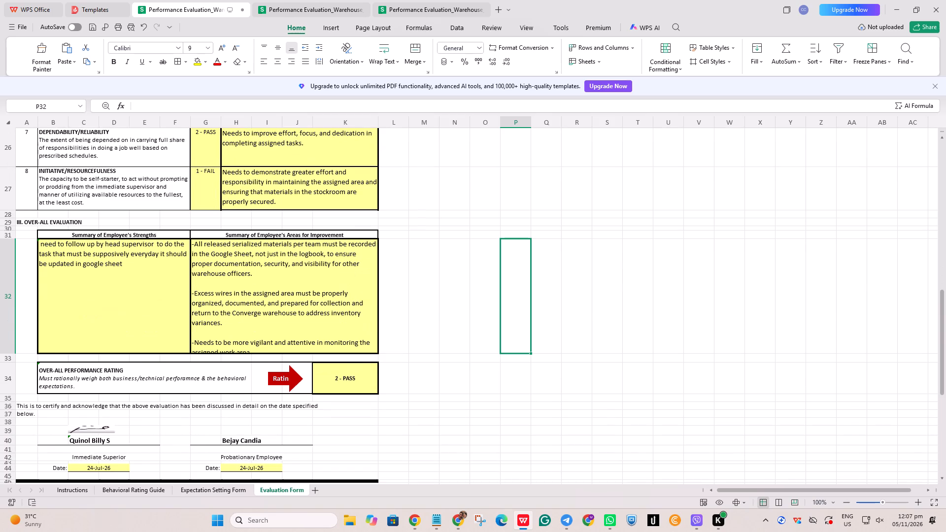
Save the North Caloocan warehouse assistant's Performance Evaluation workbook.
{"action": "left_click", "coordinate": [16, 27]}
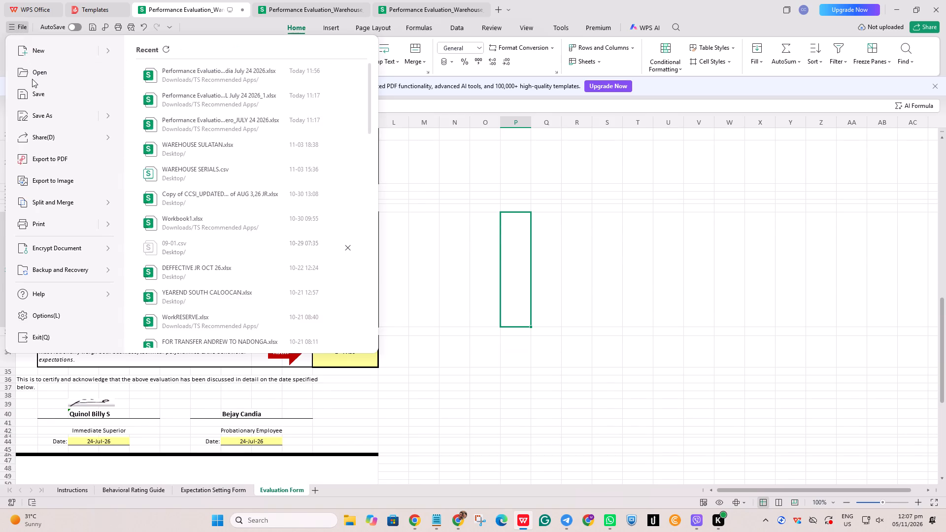
{"action": "left_click", "coordinate": [34, 91]}
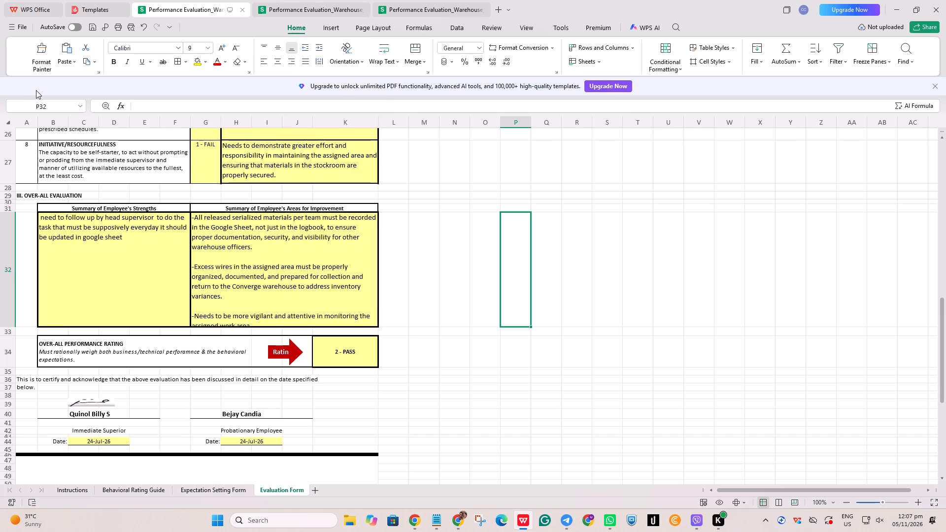
Review the saved North Caloocan Evaluation Form from the overall evaluation back up to the employee details, ratings and remarks.
{"action": "left_click", "coordinate": [632, 368]}
{"action": "scroll", "coordinate": [452, 377], "scroll_direction": "up", "scroll_amount": 9}
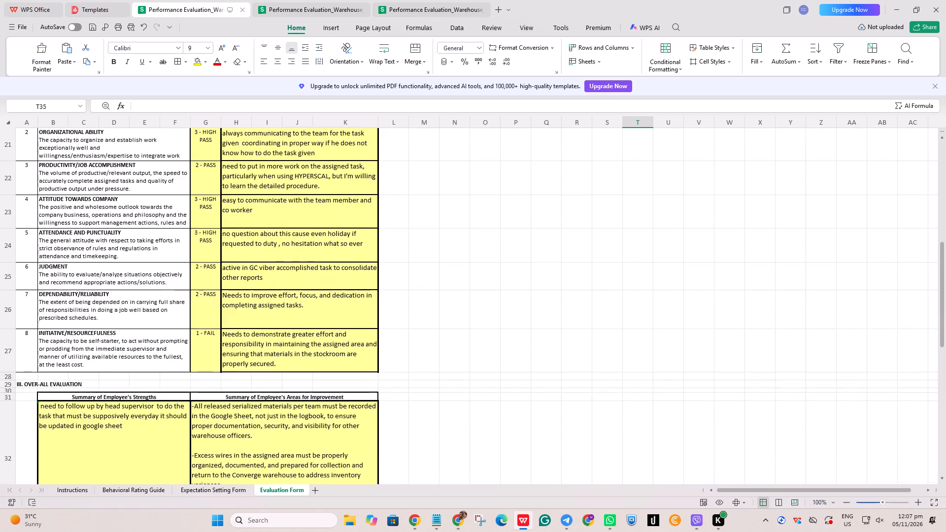
{"action": "scroll", "coordinate": [468, 373], "scroll_direction": "up", "scroll_amount": 4}
{"action": "scroll", "coordinate": [469, 373], "scroll_direction": "down", "scroll_amount": 1}
{"action": "scroll", "coordinate": [469, 373], "scroll_direction": "up", "scroll_amount": 12}
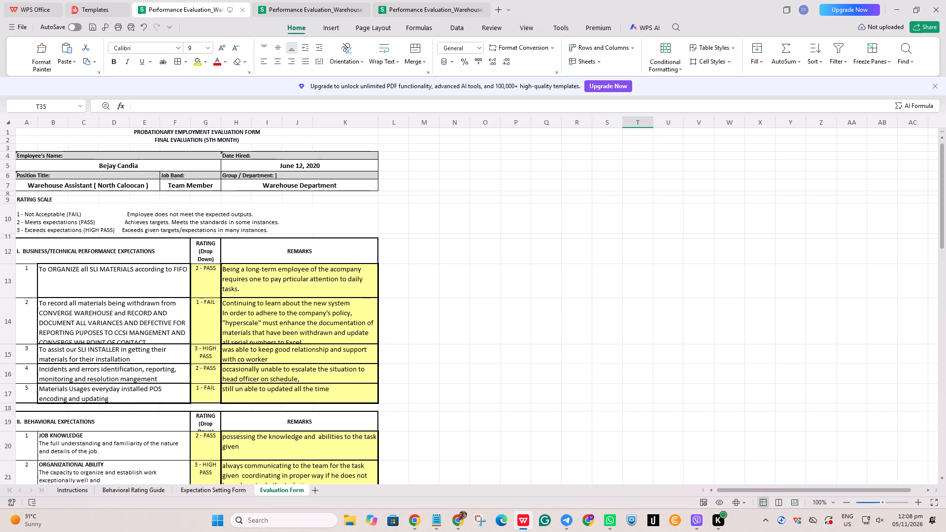
{"action": "left_click", "coordinate": [462, 258]}
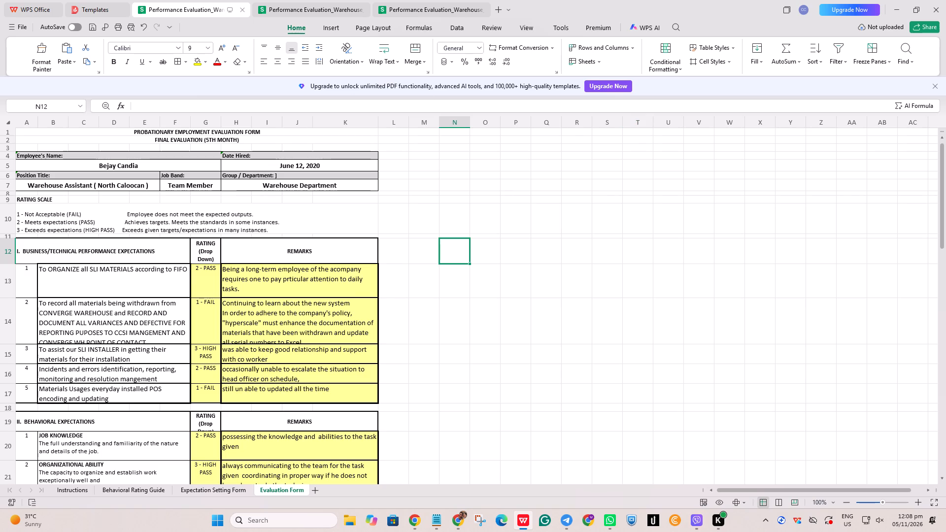
{"action": "left_click", "coordinate": [511, 396]}
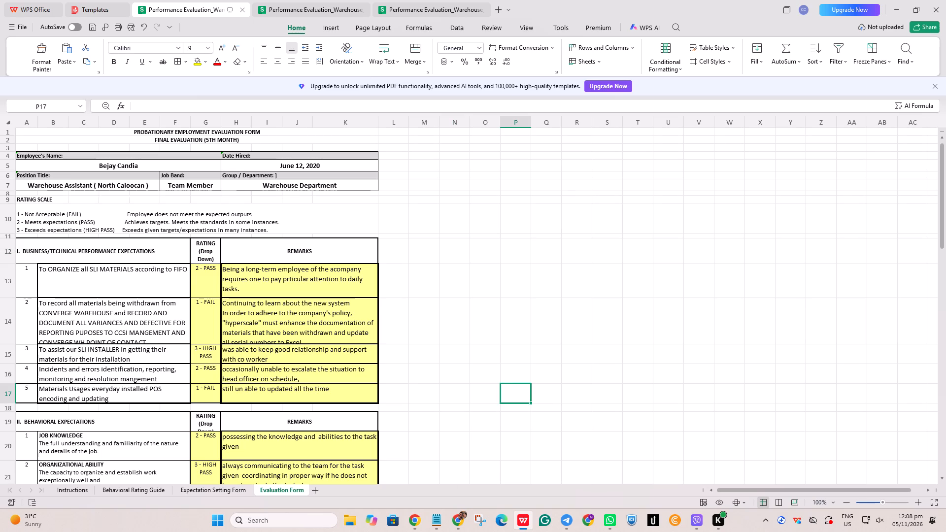
Switch to the South Caloocan warehouse assistant's evaluation workbook and review its ratings, remarks, overall summaries and overall performance rating.
{"action": "left_click", "coordinate": [310, 9]}
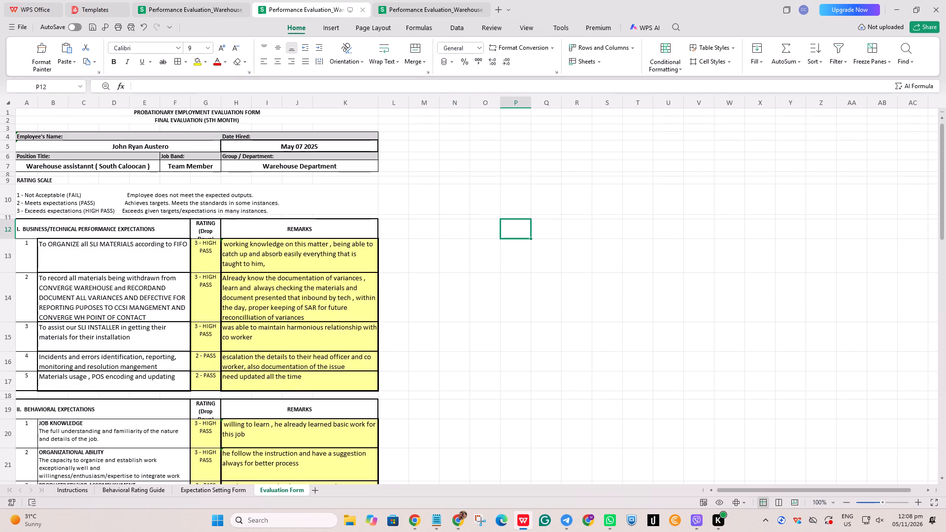
{"action": "left_click", "coordinate": [493, 327]}
{"action": "scroll", "coordinate": [333, 390], "scroll_direction": "down", "scroll_amount": 5}
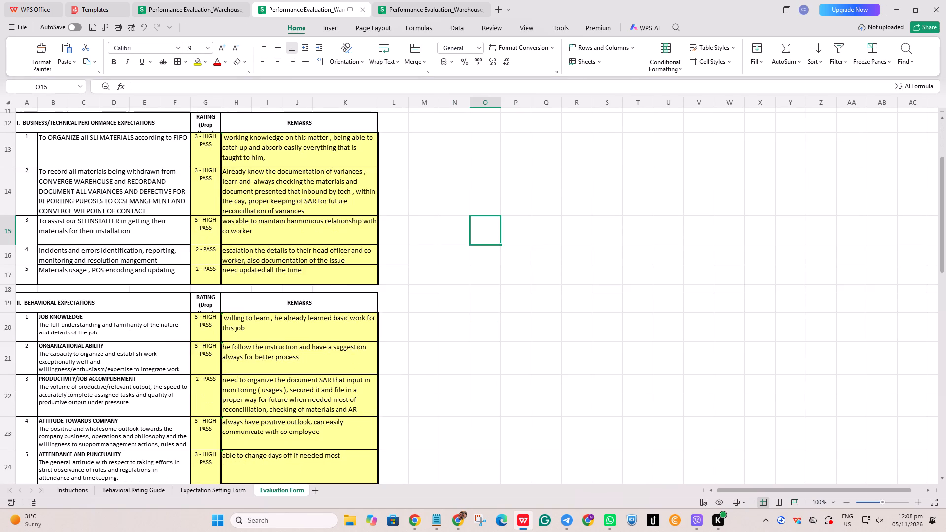
{"action": "scroll", "coordinate": [331, 378], "scroll_direction": "down", "scroll_amount": 3}
{"action": "scroll", "coordinate": [340, 373], "scroll_direction": "up", "scroll_amount": 1}
{"action": "scroll", "coordinate": [340, 373], "scroll_direction": "down", "scroll_amount": 3}
{"action": "scroll", "coordinate": [394, 368], "scroll_direction": "down", "scroll_amount": 6}
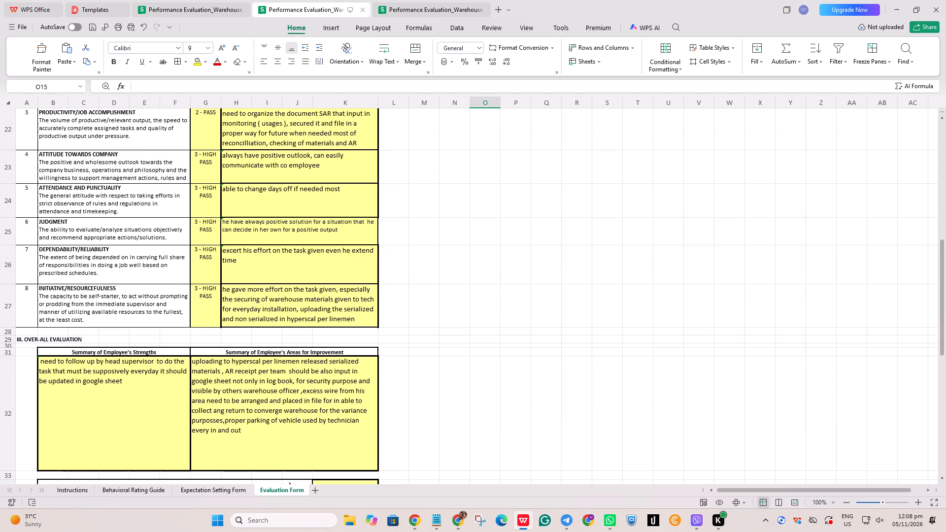
{"action": "scroll", "coordinate": [398, 363], "scroll_direction": "up", "scroll_amount": 1}
{"action": "scroll", "coordinate": [398, 363], "scroll_direction": "down", "scroll_amount": 9}
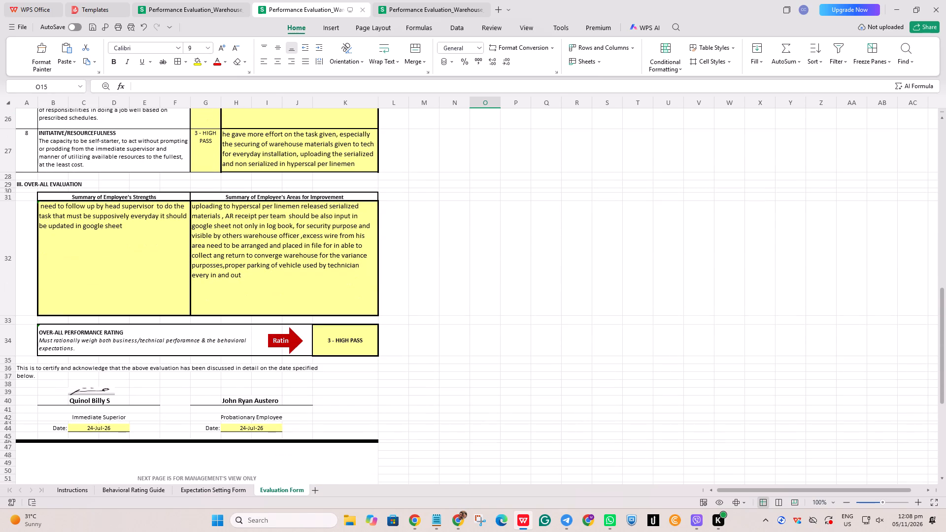
Review the South Caloocan warehouse assistant's Evaluation Form from the overall evaluation up to the business and behavioral ratings and remarks.
{"action": "scroll", "coordinate": [400, 360], "scroll_direction": "up", "scroll_amount": 6}
{"action": "scroll", "coordinate": [400, 360], "scroll_direction": "down", "scroll_amount": 1}
{"action": "scroll", "coordinate": [400, 360], "scroll_direction": "up", "scroll_amount": 4}
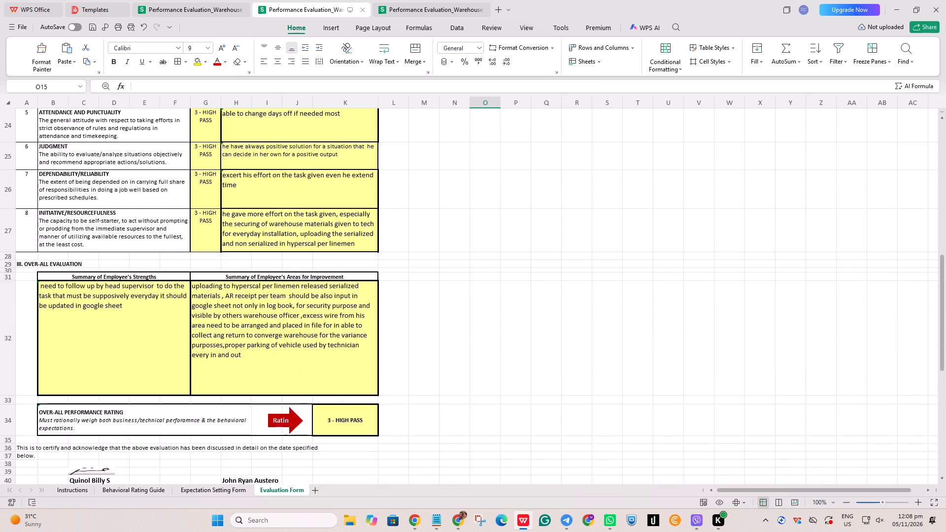
{"action": "scroll", "coordinate": [400, 359], "scroll_direction": "up", "scroll_amount": 11}
{"action": "scroll", "coordinate": [403, 357], "scroll_direction": "down", "scroll_amount": 1}
{"action": "scroll", "coordinate": [403, 357], "scroll_direction": "up", "scroll_amount": 6}
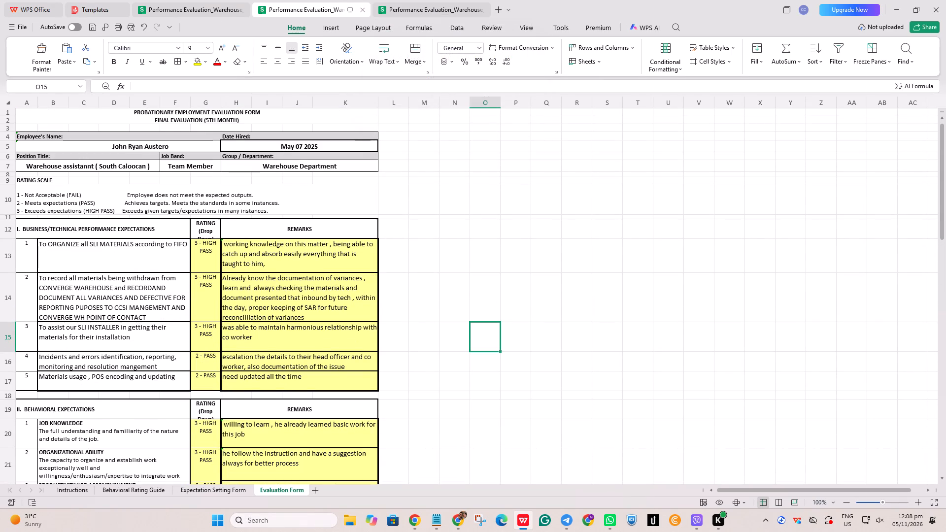
{"action": "scroll", "coordinate": [595, 367], "scroll_direction": "down", "scroll_amount": 7}
{"action": "scroll", "coordinate": [596, 366], "scroll_direction": "up", "scroll_amount": 4}
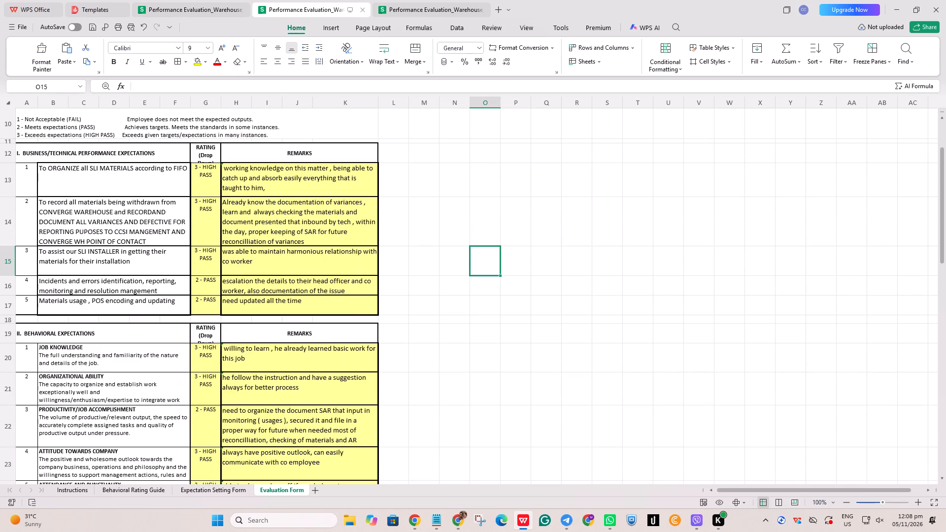
{"action": "scroll", "coordinate": [597, 366], "scroll_direction": "up", "scroll_amount": 2}
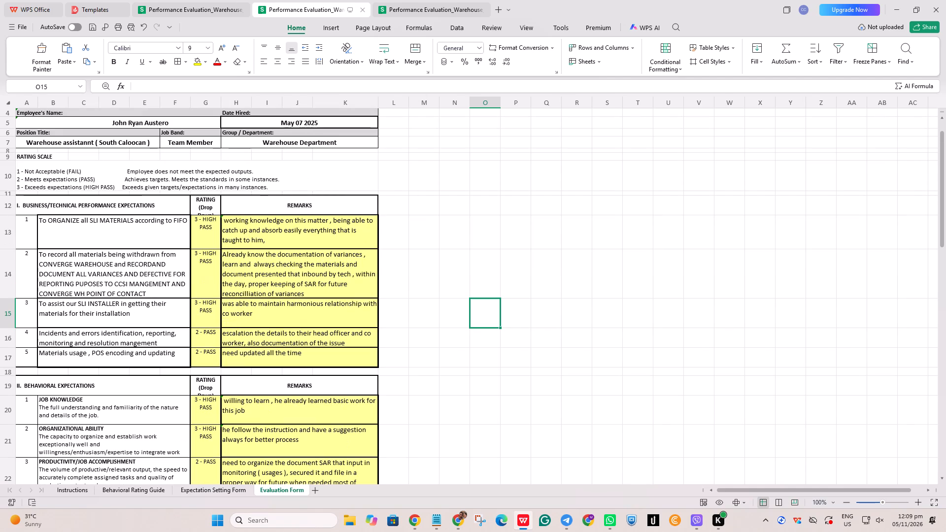
Copy the remark for organizing SLI materials according to FIFO from the South Caloocan Evaluation Form and switch towards the Notepad draft.
{"action": "left_click", "coordinate": [337, 228]}
{"action": "key", "text": "ctrl+c"}
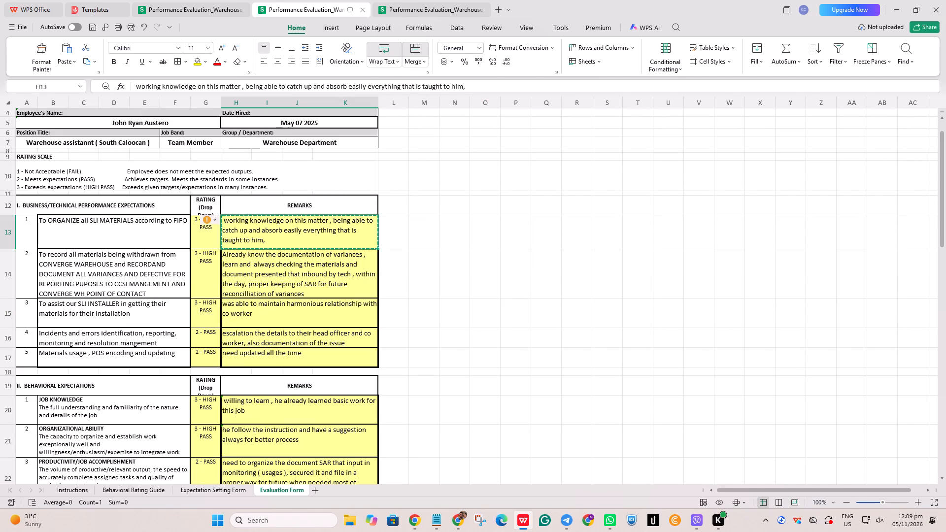
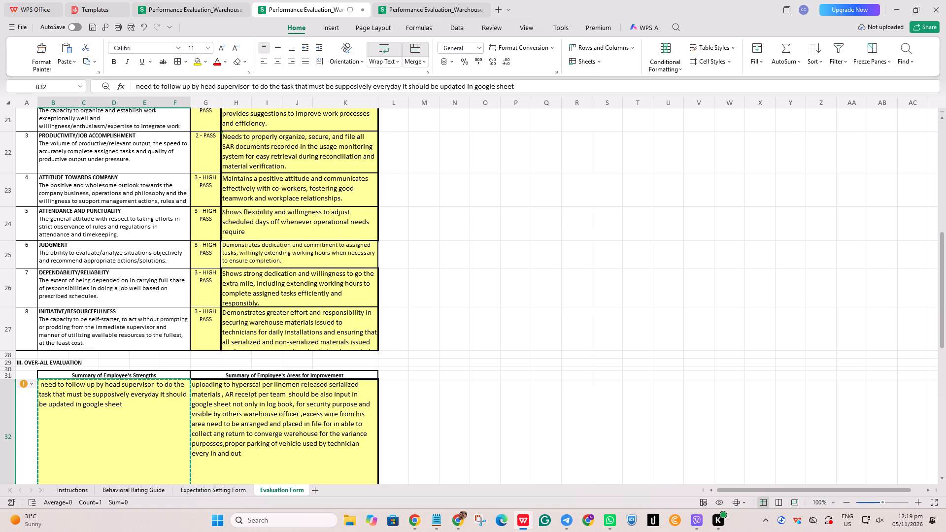
{"action": "left_click", "coordinate": [517, 347]}
{"action": "scroll", "coordinate": [517, 347], "scroll_direction": "down", "scroll_amount": 2}
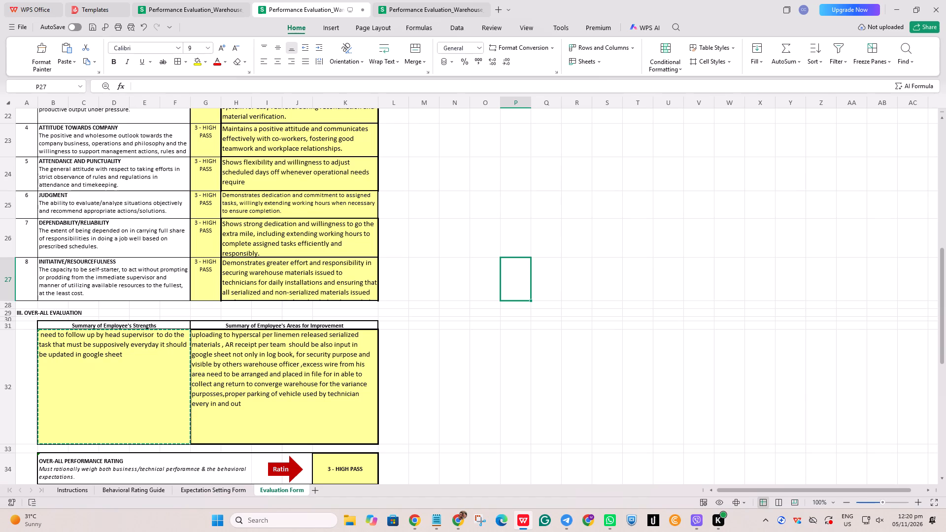
{"action": "key", "text": "alt+Tab"}
{"action": "key", "text": "alt+Tab"}
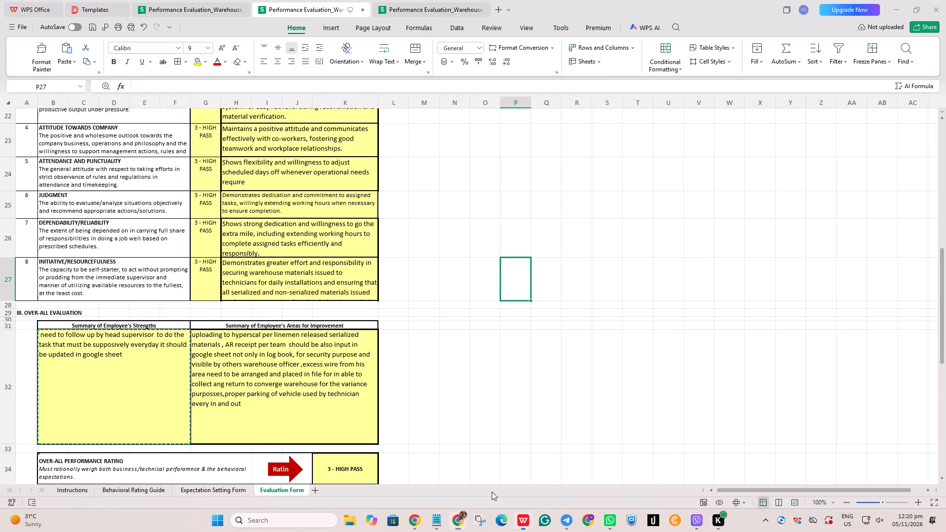
{"action": "left_click", "coordinate": [440, 520]}
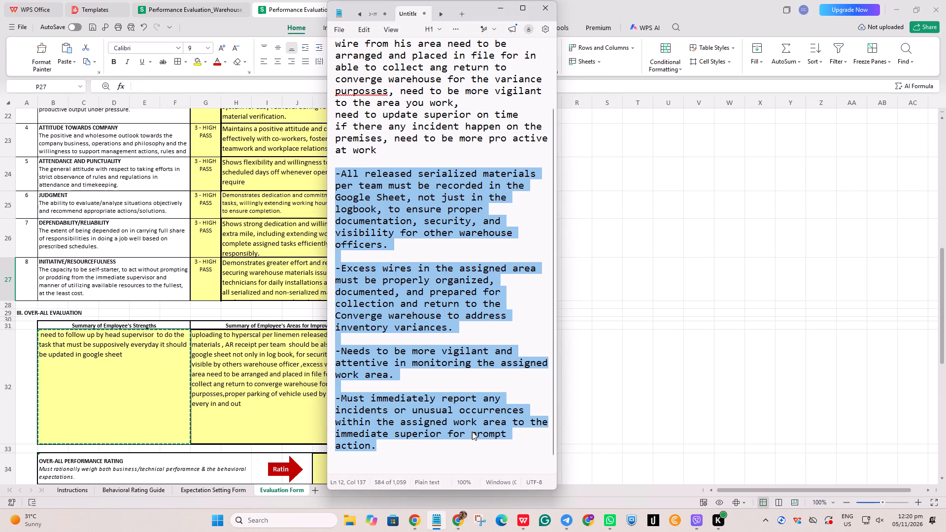
{"action": "left_click_drag", "start_coordinate": [422, 448], "coordinate": [318, 16]}
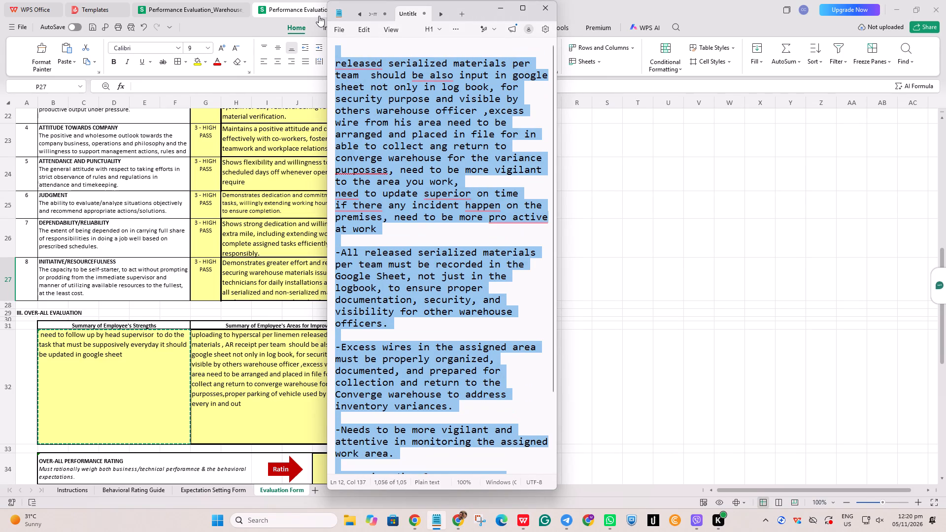
{"action": "key", "text": "BackSpace"}
{"action": "key", "text": "BackSpace"}
{"action": "key", "text": "BackSpace"}
{"action": "key", "text": "BackSpace"}
Write "knowledgeable at the job" as the first line of the emptied Notepad draft.
{"action": "type", "text": "knowled"}
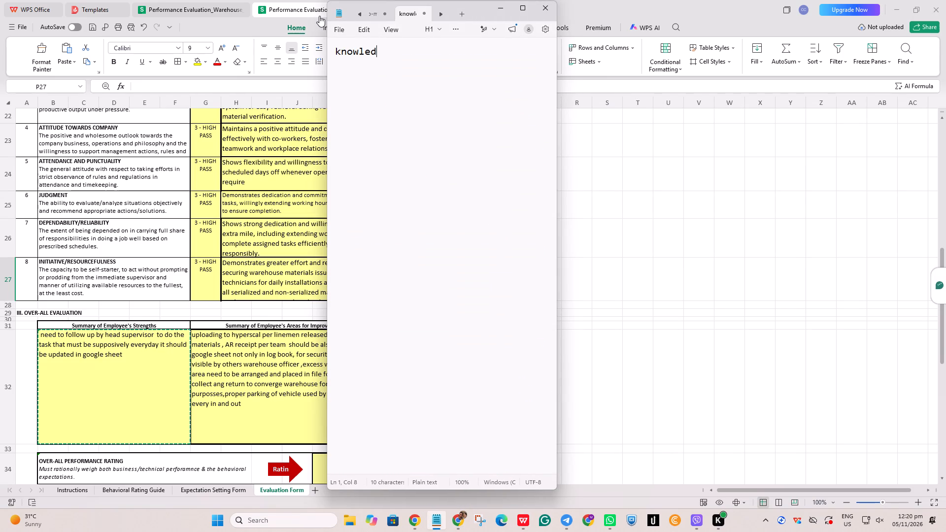
{"action": "type", "text": "age"}
{"action": "key", "text": "BackSpace"}
{"action": "key", "text": "BackSpace"}
{"action": "key", "text": "BackSpace"}
{"action": "type", "text": "ge"}
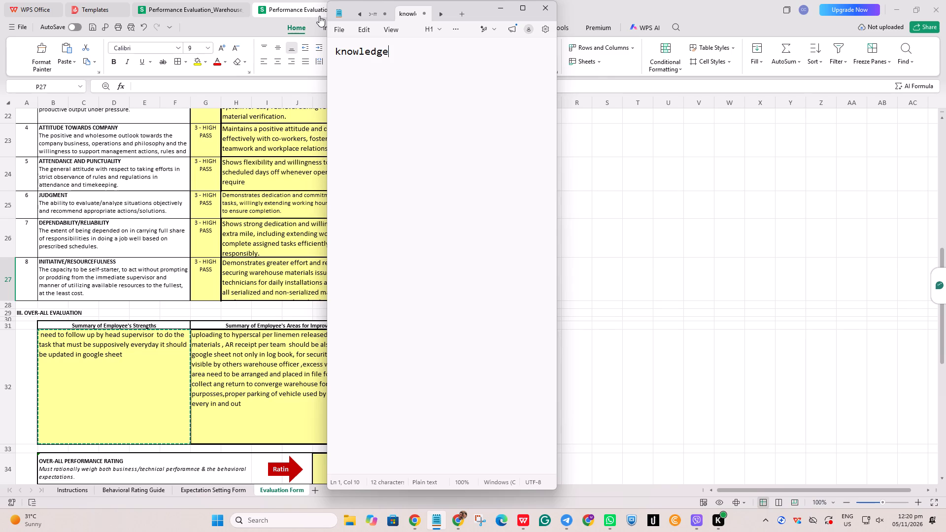
{"action": "type", "text": "able at t"}
{"action": "type", "text": "he jo"}
{"action": "key", "text": "Return"}
{"action": "key", "text": "BackSpace"}
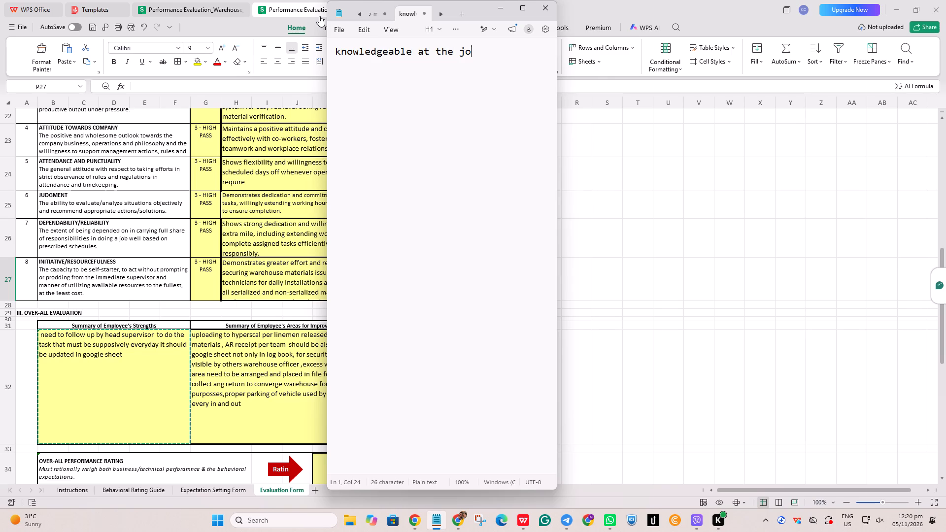
{"action": "key", "text": "b"}
{"action": "key", "text": "Return"}
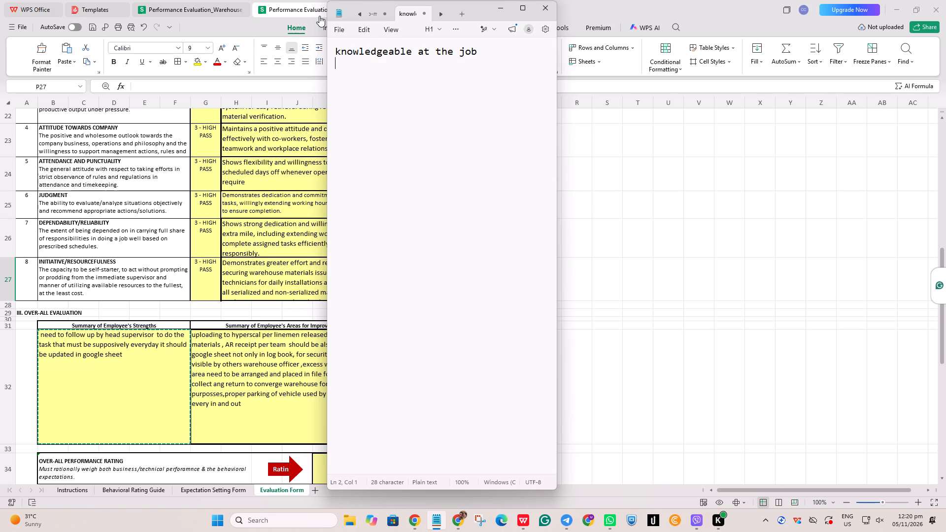
Add the lines "no need to supervise" and "approachable" beneath the job knowledge line.
{"action": "key", "text": "n"}
{"action": "type", "text": "o need to supervids"}
{"action": "key", "text": "BackSpace"}
{"action": "key", "text": "BackSpace"}
{"action": "type", "text": "se"}
{"action": "key", "text": "Return"}
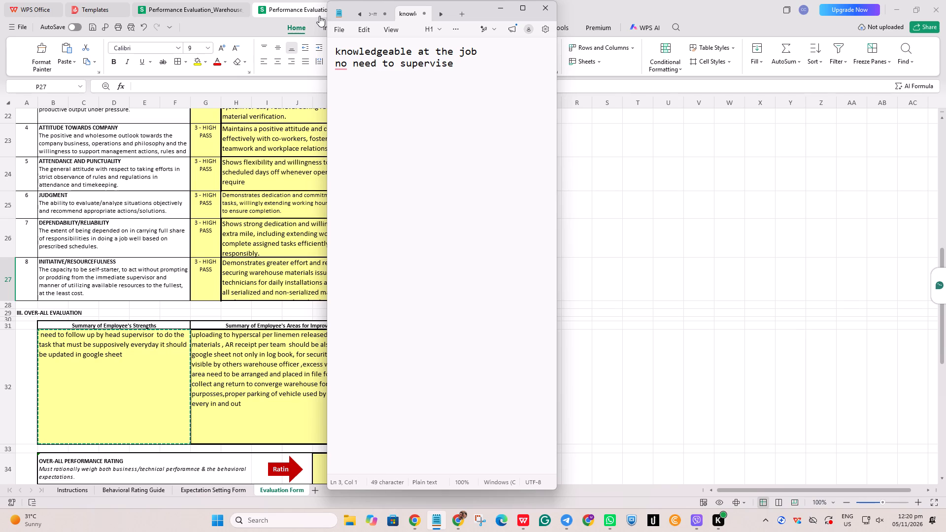
{"action": "type", "text": "appro"}
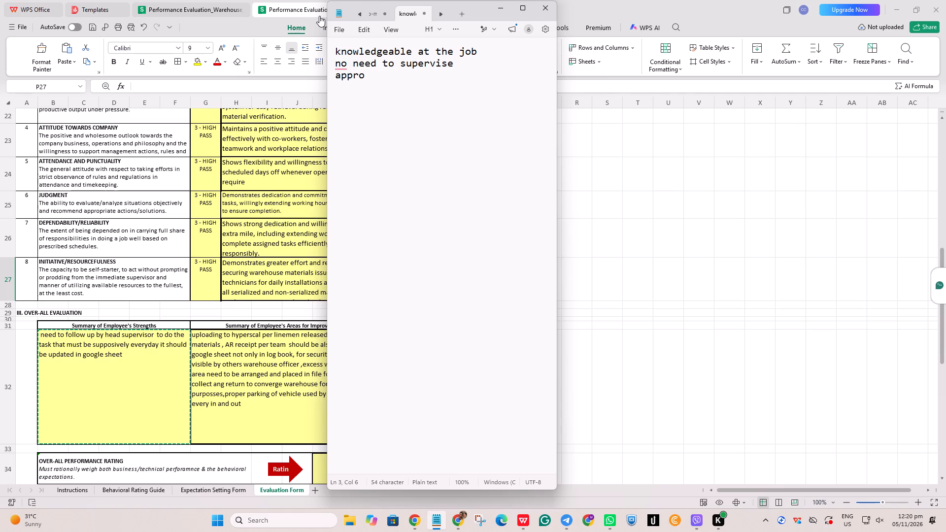
{"action": "type", "text": "achable"}
{"action": "key", "text": "Return"}
Insert the heading "strengths" on its own line above the list of points.
{"action": "key", "text": "Up"}
{"action": "key", "text": "Up"}
{"action": "key", "text": "Up"}
{"action": "key", "text": "Return"}
{"action": "key", "text": "Up"}
{"action": "type", "text": "streght"}
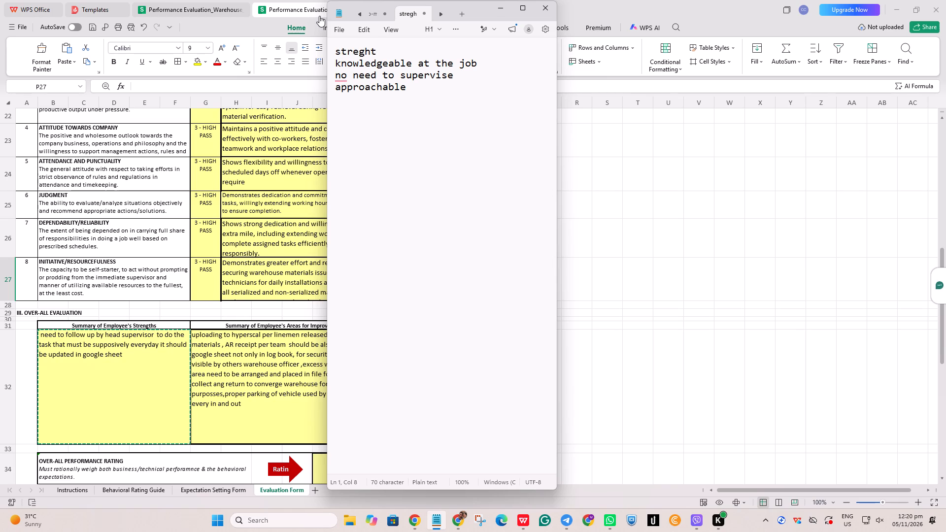
{"action": "key", "text": "BackSpace"}
{"action": "key", "text": "BackSpace"}
{"action": "key", "text": "BackSpace"}
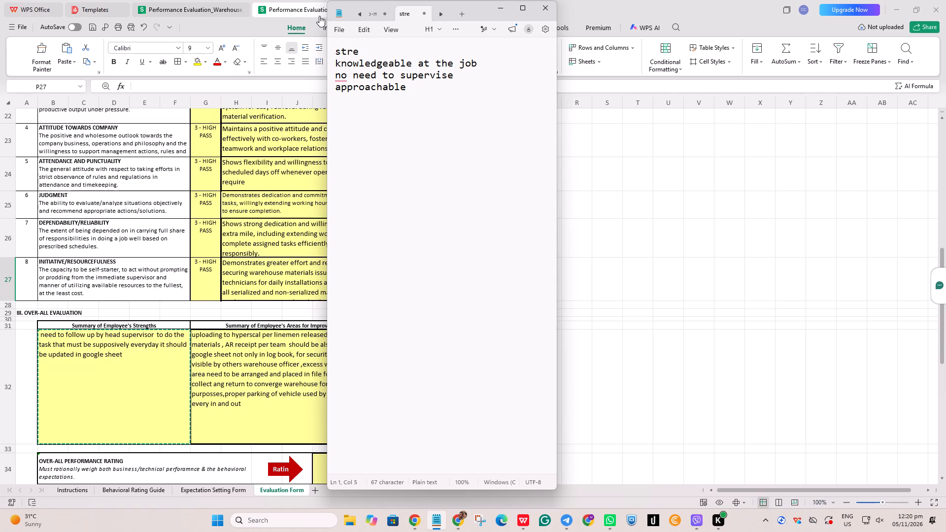
{"action": "type", "text": "ng"}
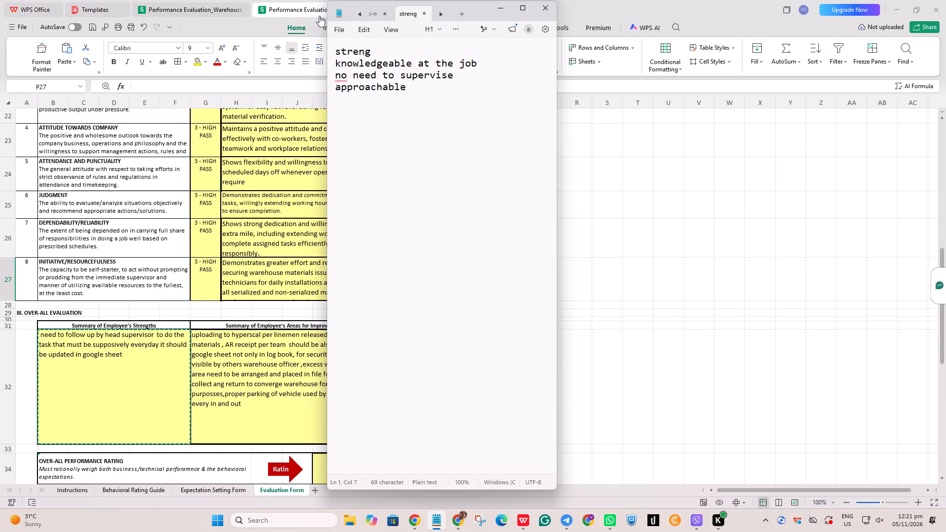
{"action": "type", "text": "ths"}
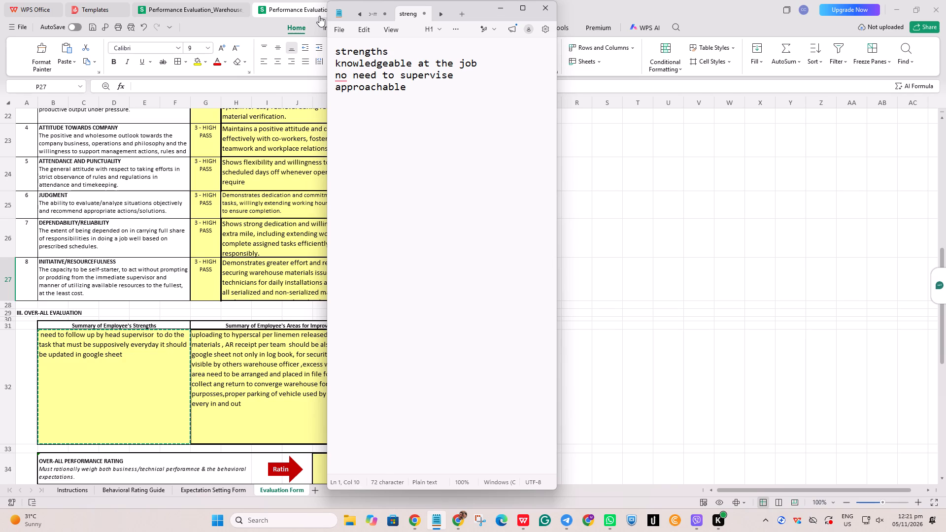
Add "maintain good relation at employee" as the final line beneath "approachable".
{"action": "key", "text": "Down"}
{"action": "key", "text": "Down"}
{"action": "key", "text": "Down"}
{"action": "key", "text": "Down"}
{"action": "key", "text": "Down"}
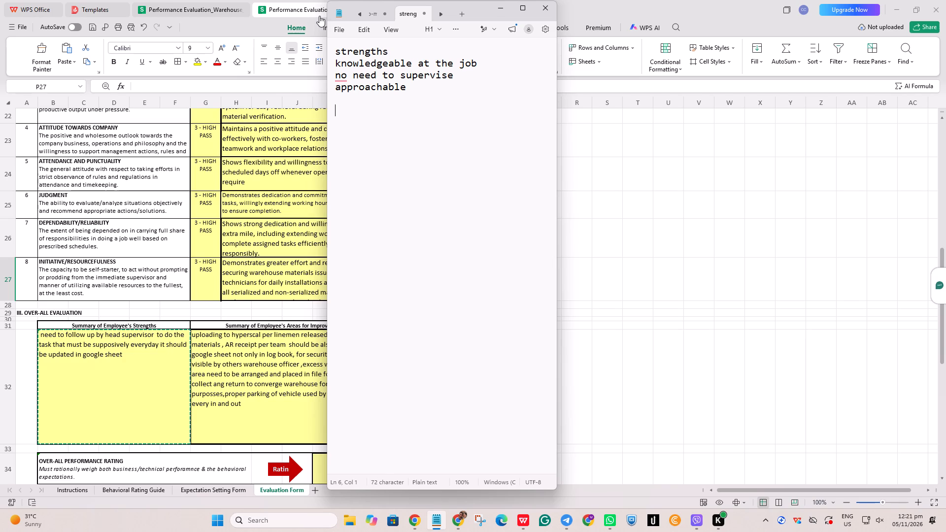
{"action": "key", "text": "Up"}
{"action": "key", "text": "alt+Tab"}
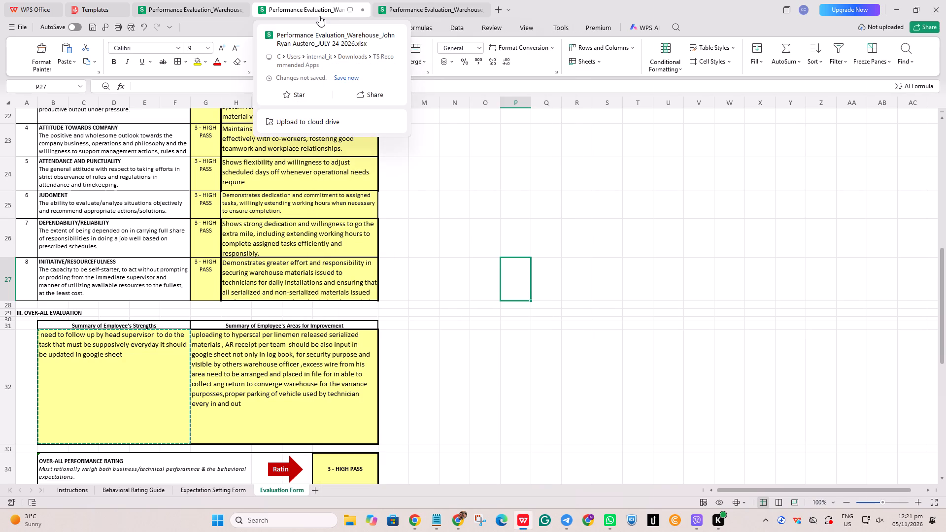
{"action": "key", "text": "alt+Tab"}
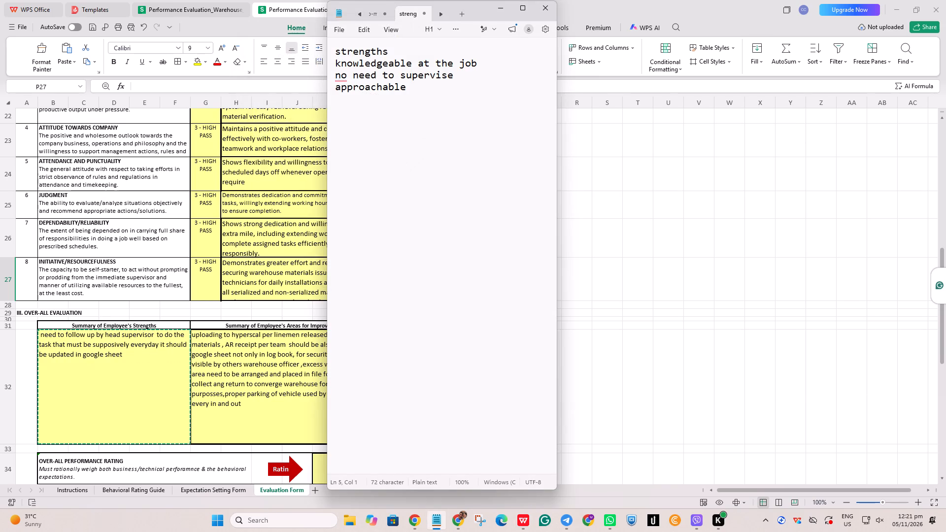
{"action": "left_click", "coordinate": [378, 118]}
{"action": "left_click", "coordinate": [370, 98]}
{"action": "type", "text": "maintain f"}
{"action": "key", "text": "BackSpace"}
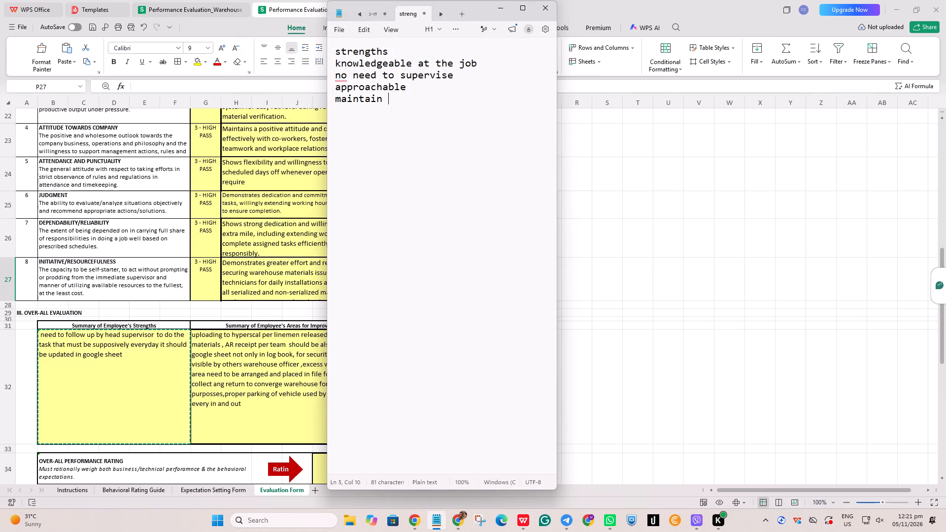
{"action": "type", "text": "goof"}
{"action": "key", "text": "space"}
{"action": "key", "text": "BackSpace"}
{"action": "key", "text": "BackSpace"}
{"action": "type", "text": "d re"}
{"action": "type", "text": "lati"}
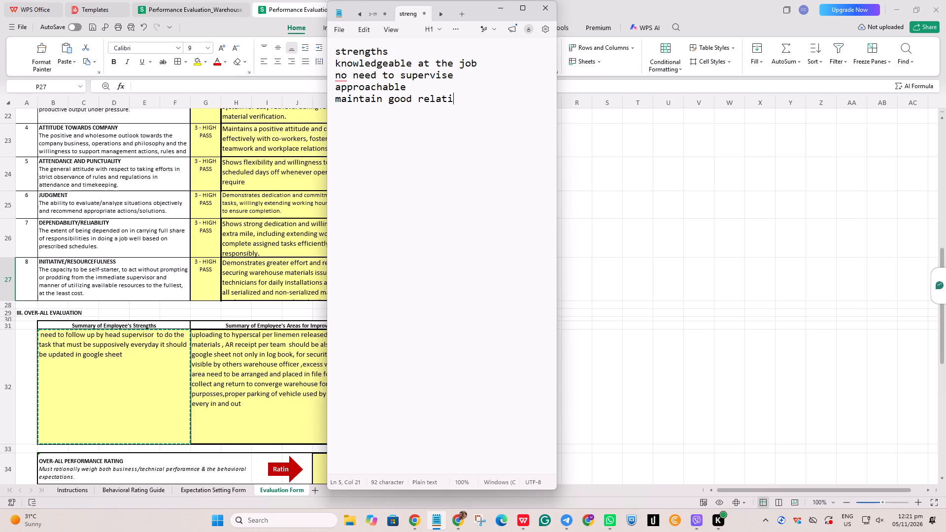
{"action": "type", "text": "on at employeed"}
{"action": "key", "text": "BackSpace"}
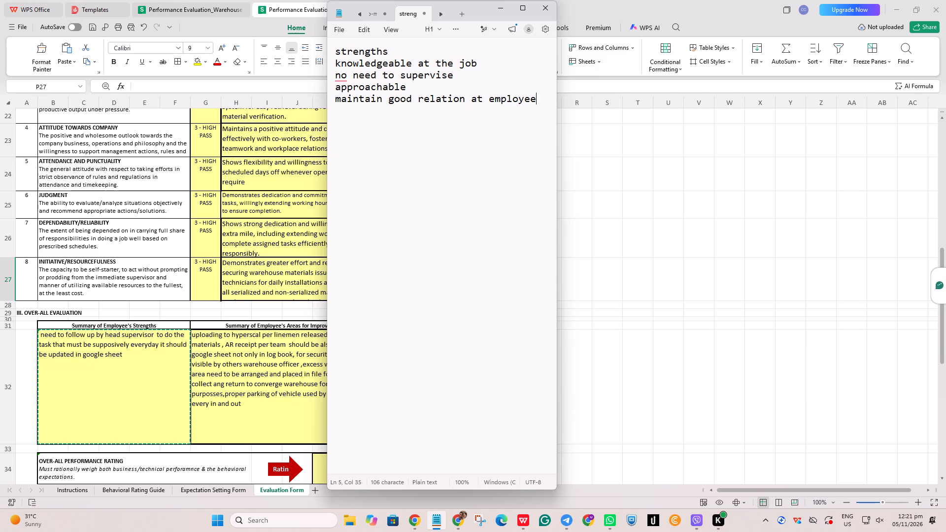
{"action": "key", "text": "shift+Up"}
{"action": "key", "text": "shift+Up"}
{"action": "key", "text": "shift+Up"}
{"action": "key", "text": "shift+Up"}
{"action": "key", "text": "shift+Up"}
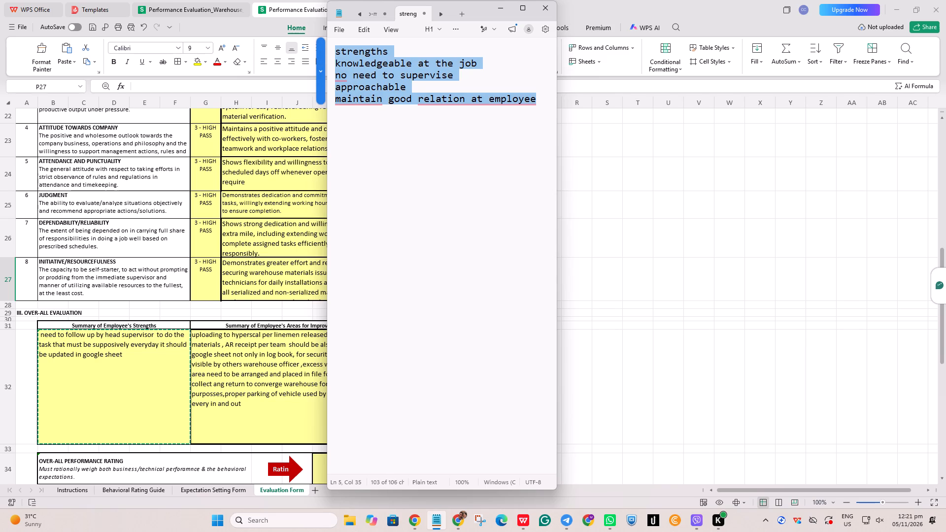
{"action": "key", "text": "ctrl+c"}
{"action": "key", "text": "alt+Tab"}
{"action": "key", "text": "alt+Tab"}
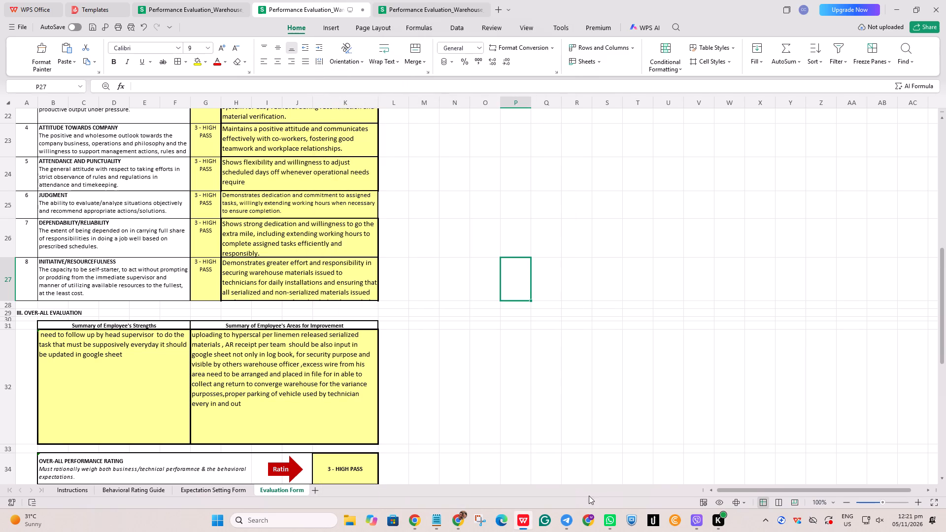
{"action": "key", "text": "alt+Tab"}
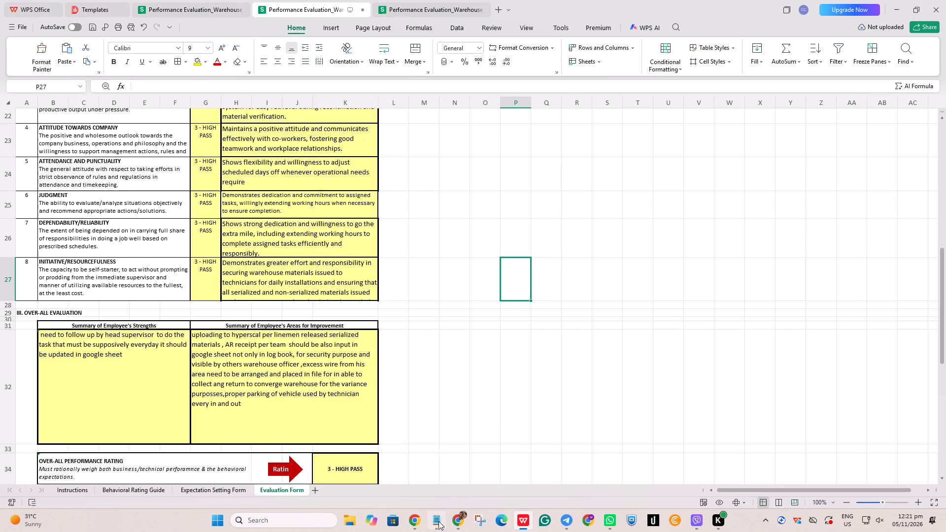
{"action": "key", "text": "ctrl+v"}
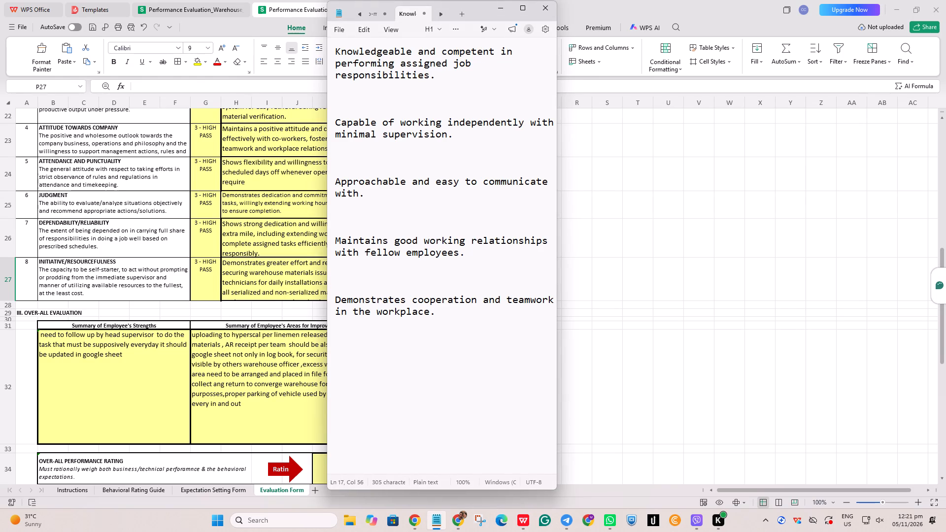
Reword the first strengths bullet in the Notepad draft as "Knowledgeable in performing assigned job responsibilities.".
{"action": "left_click", "coordinate": [439, 89]}
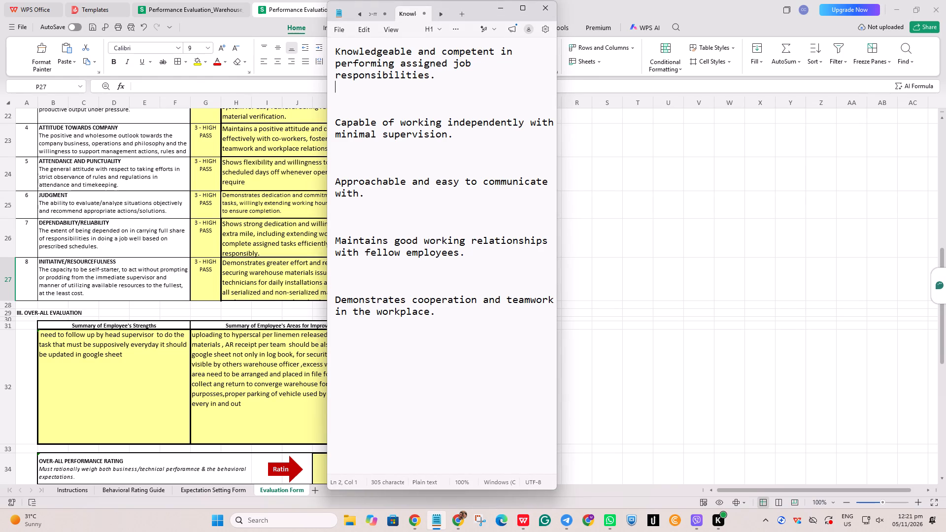
{"action": "key", "text": "Up"}
{"action": "key", "text": "Up"}
{"action": "key", "text": "shift+Left"}
{"action": "key", "text": "shift+Left"}
{"action": "key", "text": "shift+Left"}
{"action": "key", "text": "shift+Left"}
{"action": "key", "text": "shift+Left"}
{"action": "key", "text": "shift+Left"}
{"action": "key", "text": "shift+Left"}
{"action": "key", "text": "shift+Left"}
{"action": "key", "text": "shift+Left"}
{"action": "key", "text": "shift+Left"}
{"action": "key", "text": "shift+Left"}
{"action": "key", "text": "shift+Left"}
{"action": "key", "text": "shift+Left"}
{"action": "key", "text": "shift+Left"}
{"action": "key", "text": "shift+Left"}
{"action": "key", "text": "shift+Left"}
{"action": "key", "text": "shift+Left"}
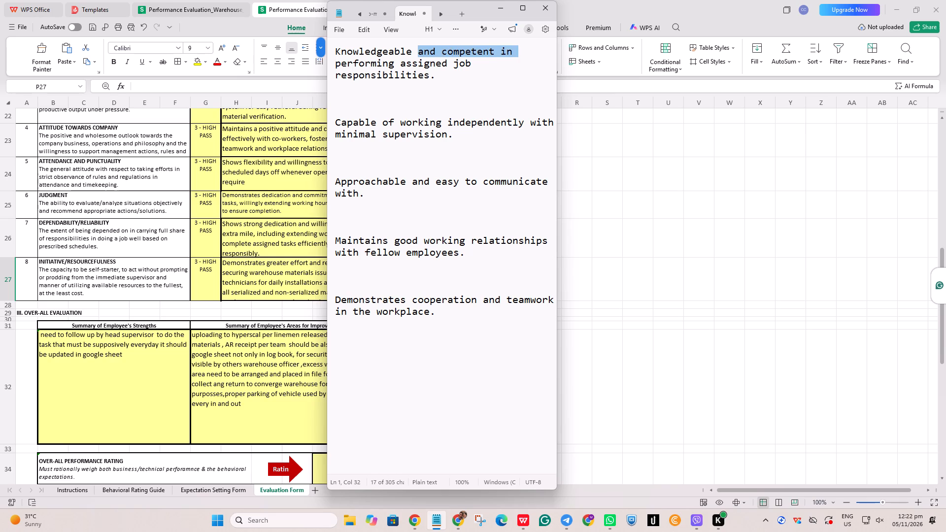
{"action": "key", "text": "Delete"}
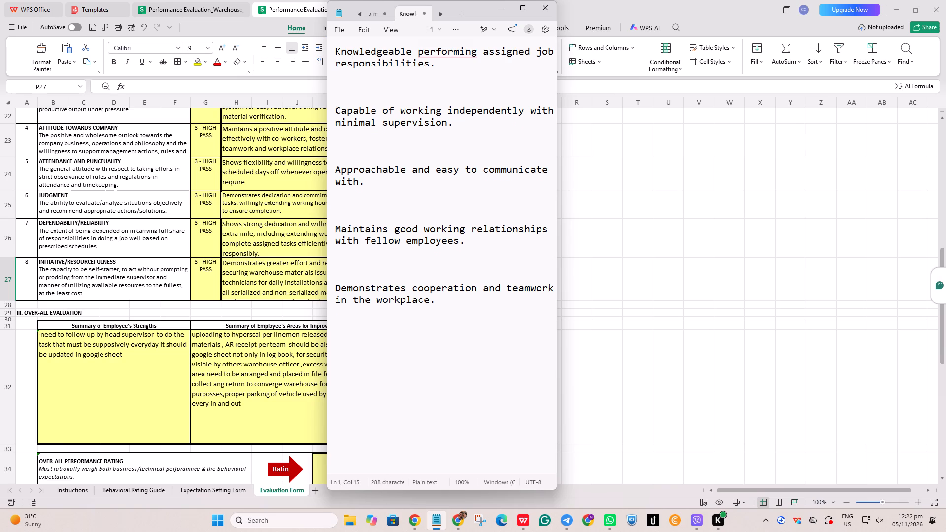
{"action": "type", "text": "in"}
{"action": "key", "text": "space"}
Remove the blank lines between the "Knowledgeable" and "Capable of working independently" bullets.
{"action": "key", "text": "Down"}
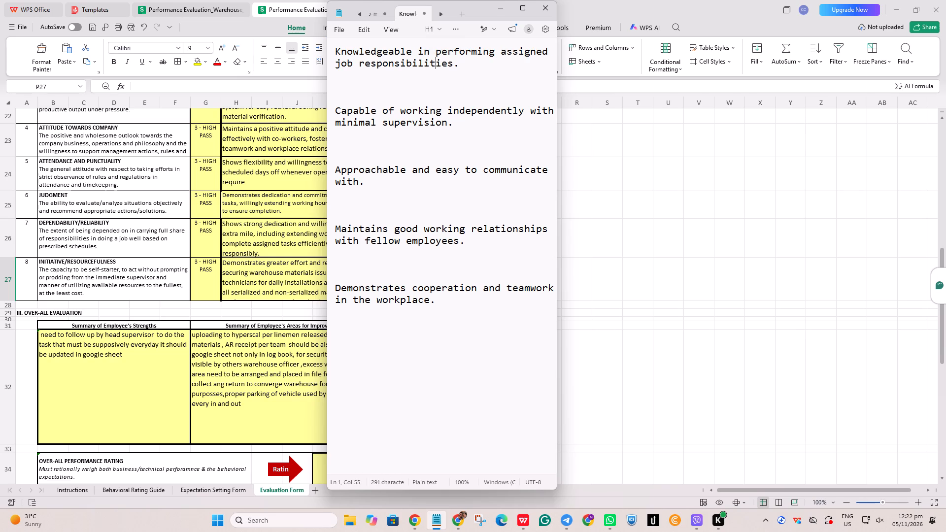
{"action": "key", "text": "Down"}
{"action": "key", "text": "Down"}
{"action": "key", "text": "Down"}
{"action": "key", "text": "Down"}
{"action": "key", "text": "Down"}
{"action": "key", "text": "Up"}
{"action": "key", "text": "Home"}
{"action": "key", "text": "BackSpace"}
{"action": "key", "text": "BackSpace"}
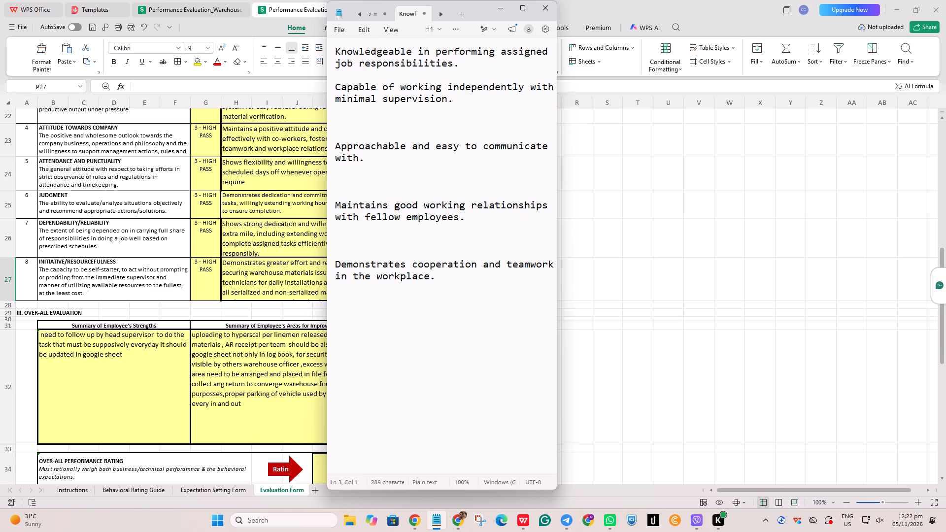
{"action": "key", "text": "BackSpace"}
Prefix the "Knowledgeable" and "Capable of working independently" lines with a hyphen.
{"action": "key", "text": "Up"}
{"action": "key", "text": "Up"}
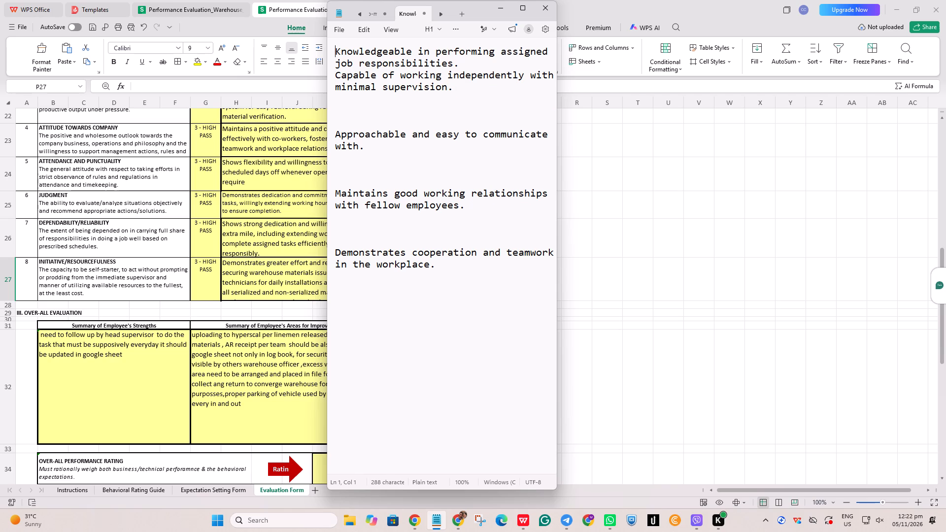
{"action": "key", "text": "minus"}
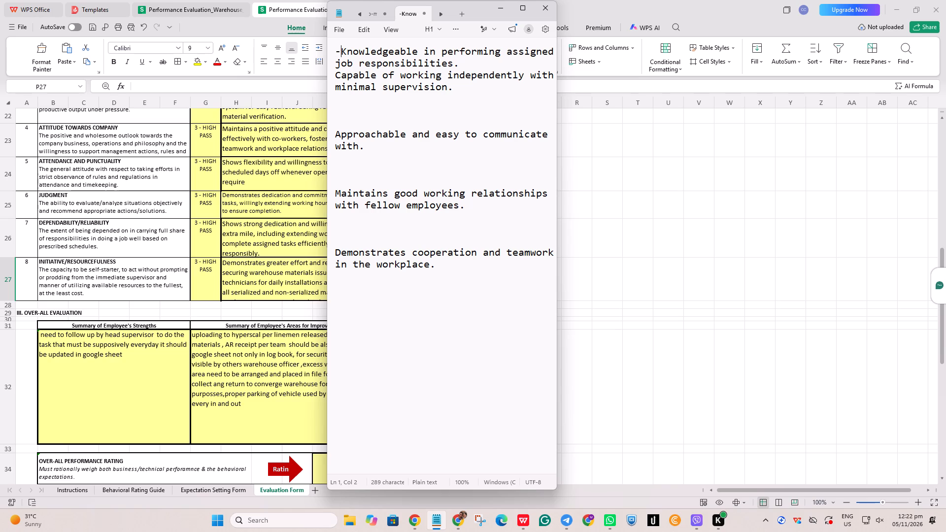
{"action": "key", "text": "Down"}
{"action": "key", "text": "Down"}
{"action": "key", "text": "Down"}
{"action": "key", "text": "Down"}
{"action": "key", "text": "Down"}
{"action": "key", "text": "Up"}
{"action": "key", "text": "Up"}
{"action": "key", "text": "Up"}
{"action": "key", "text": "Home"}
{"action": "key", "text": "minus"}
Prefix the "Approachable and easy to communicate with" line with a hyphen and remove the blank lines above it.
{"action": "key", "text": "Down"}
{"action": "key", "text": "Down"}
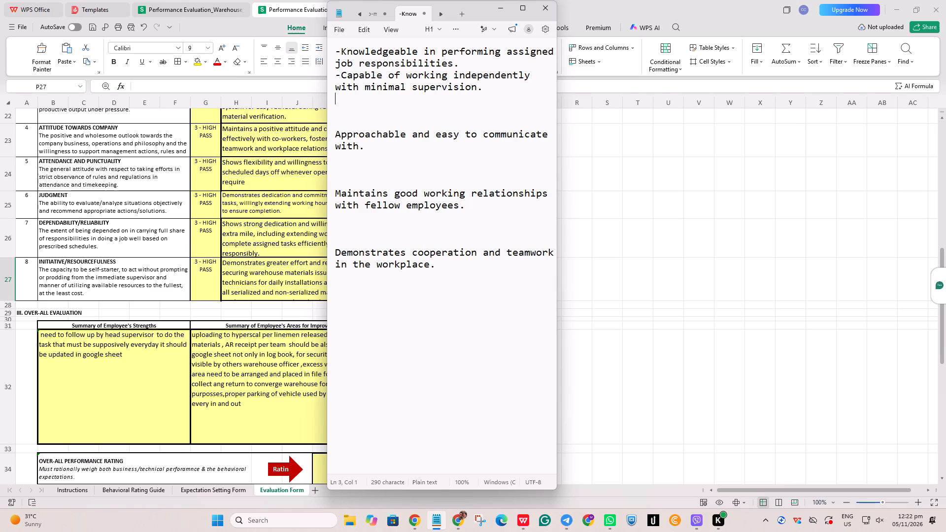
{"action": "key", "text": "Down"}
{"action": "key", "text": "Down"}
{"action": "key", "text": "Down"}
{"action": "key", "text": "Home"}
{"action": "key", "text": "minus"}
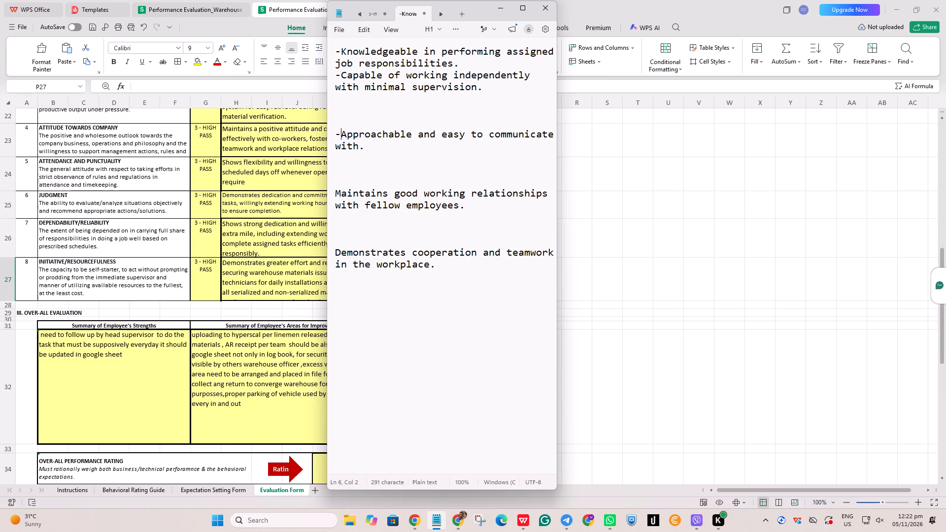
{"action": "key", "text": "Home"}
{"action": "key", "text": "BackSpace"}
{"action": "key", "text": "BackSpace"}
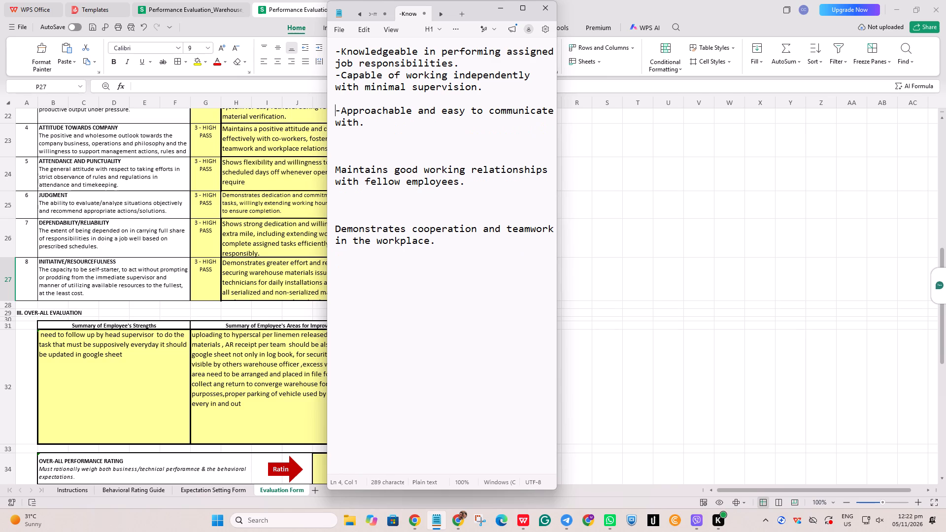
{"action": "key", "text": "BackSpace"}
Prefix the "Maintains good working relationships" line with a hyphen and remove the blank lines above it.
{"action": "key", "text": "Down"}
{"action": "key", "text": "Down"}
{"action": "key", "text": "Down"}
{"action": "key", "text": "Down"}
{"action": "key", "text": "Down"}
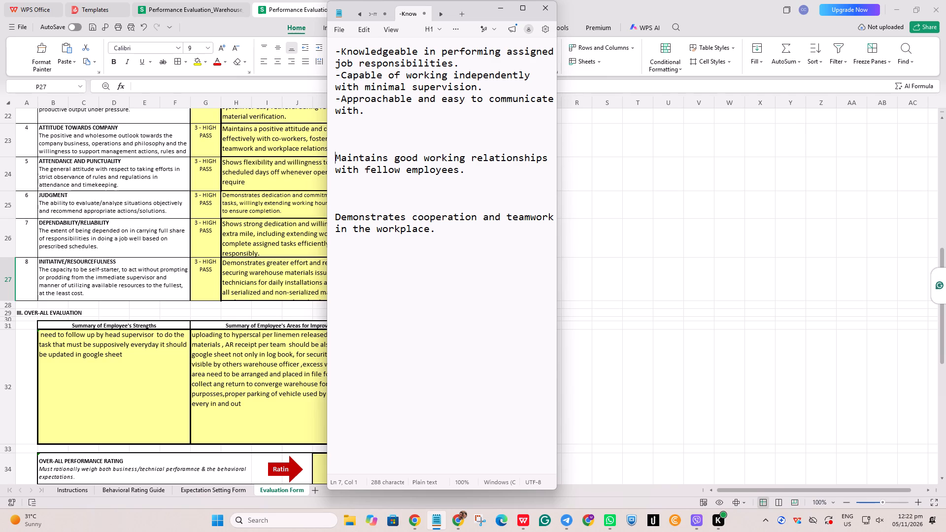
{"action": "key", "text": "Down"}
{"action": "key", "text": "Up"}
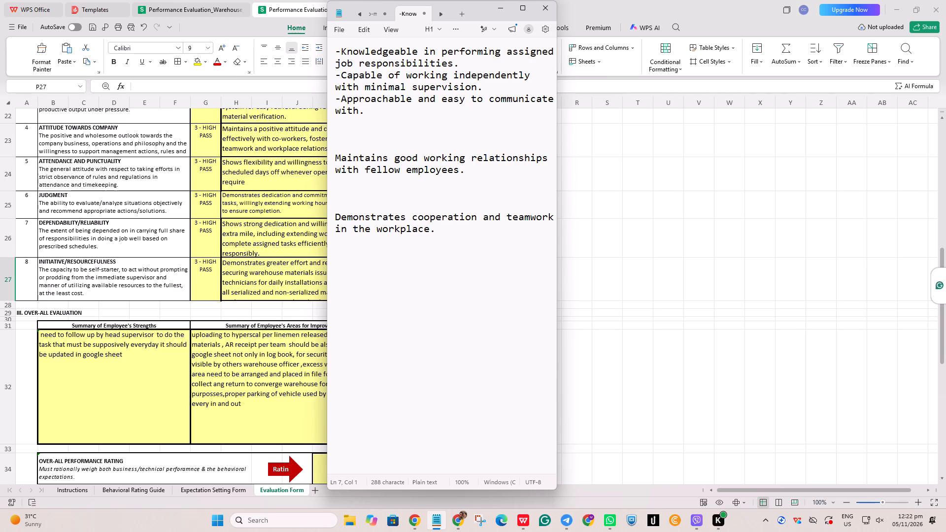
{"action": "key", "text": "minus"}
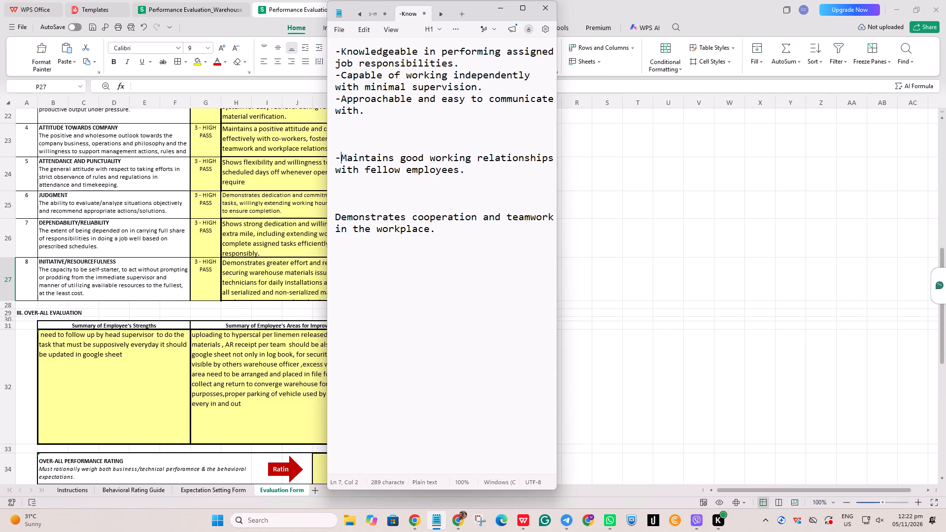
{"action": "key", "text": "Home"}
{"action": "key", "text": "BackSpace"}
{"action": "key", "text": "BackSpace"}
{"action": "key", "text": "BackSpace"}
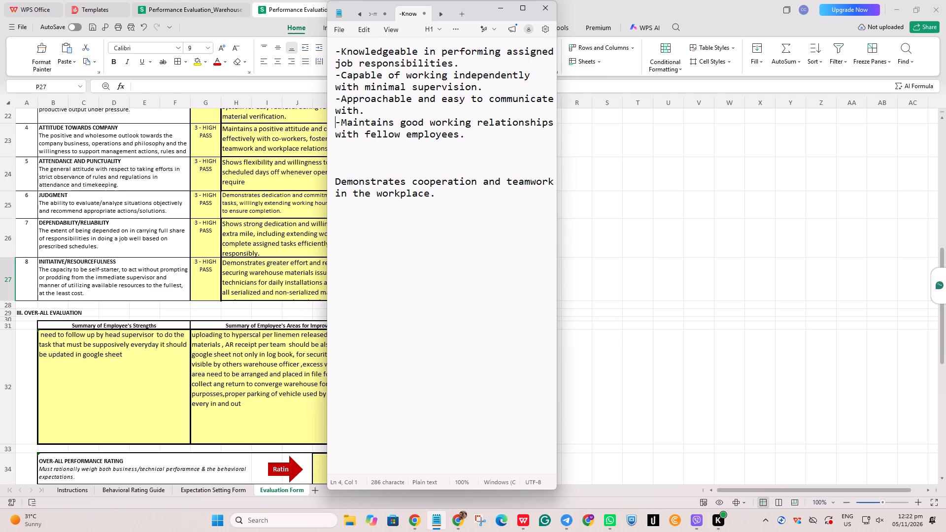
Prefix the "Demonstrates cooperation and teamwork" line with a hyphen and remove the blank lines above it.
{"action": "key", "text": "Down"}
{"action": "key", "text": "Down"}
{"action": "key", "text": "Down"}
{"action": "key", "text": "Down"}
{"action": "key", "text": "Down"}
{"action": "key", "text": "minus"}
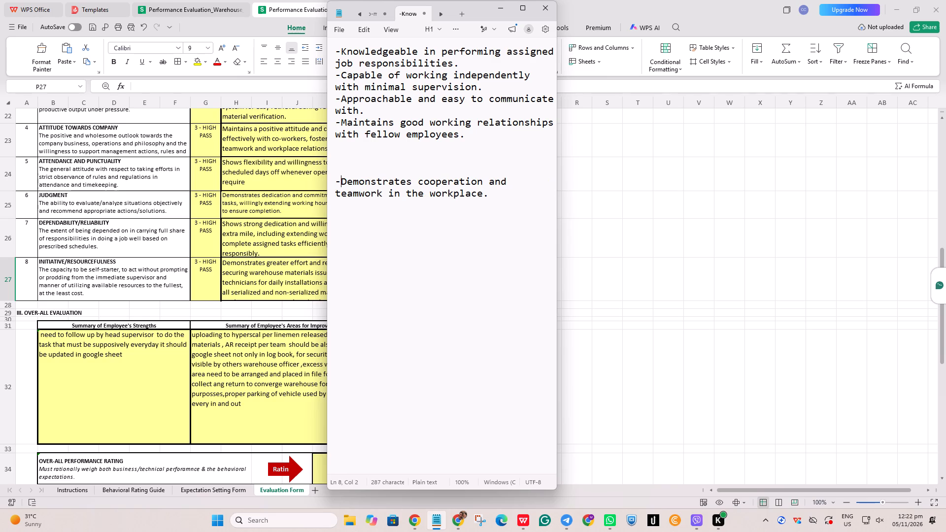
{"action": "key", "text": "Home"}
{"action": "key", "text": "BackSpace"}
{"action": "key", "text": "BackSpace"}
{"action": "key", "text": "BackSpace"}
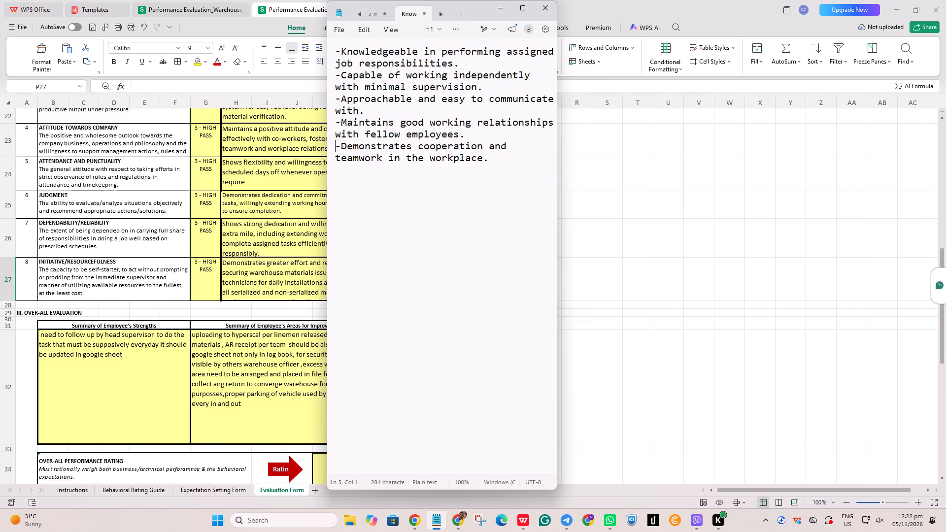
Replace the Summary of Employee's Strengths text in the WPS evaluation workbook with the five hyphenated bullets copied from Notepad.
{"action": "left_click_drag", "start_coordinate": [500, 158], "coordinate": [357, 63]}
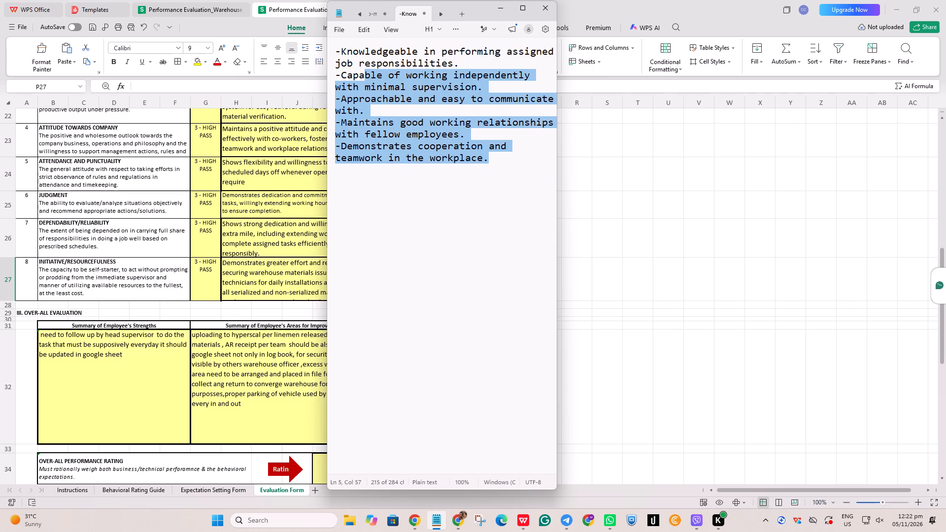
{"action": "left_click_drag", "start_coordinate": [357, 63], "coordinate": [336, 49]}
{"action": "key", "text": "ctrl+c"}
{"action": "key", "text": "ctrl+c"}
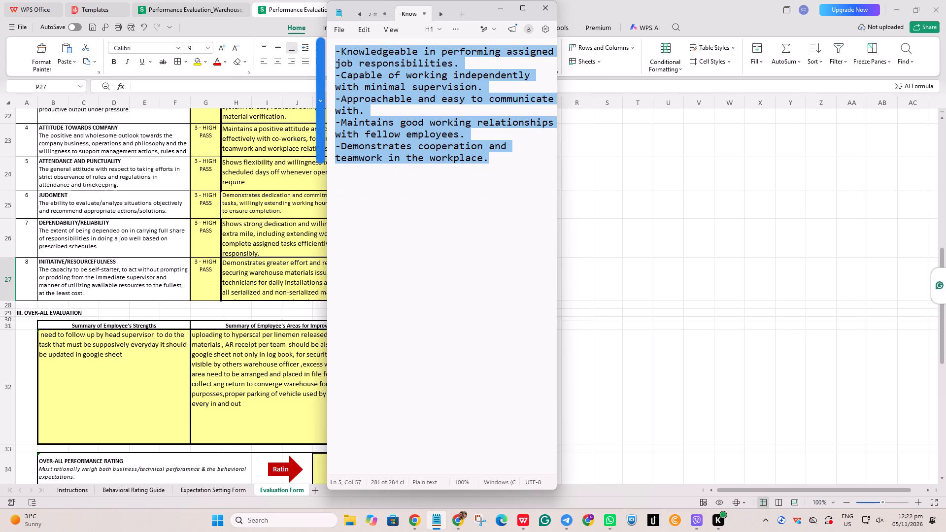
{"action": "double_click", "coordinate": [141, 368]}
{"action": "left_click_drag", "start_coordinate": [138, 361], "coordinate": [44, 334]}
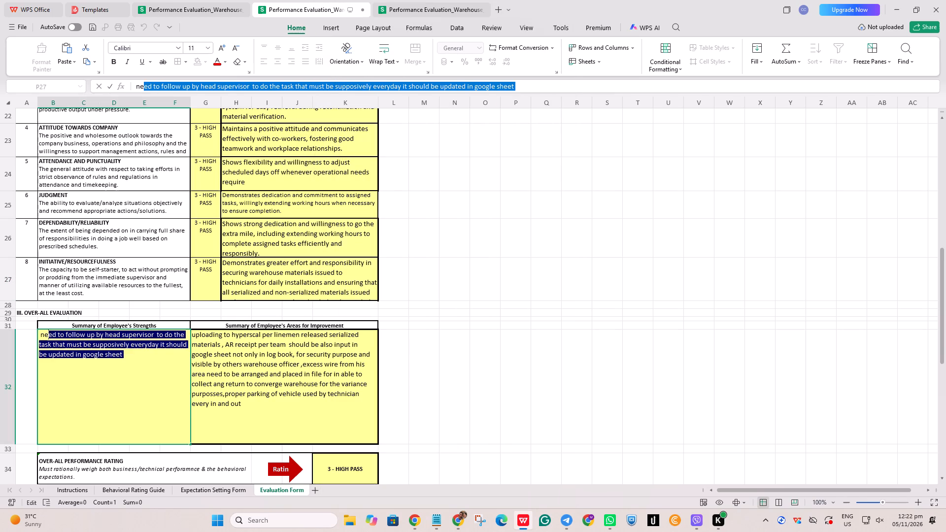
{"action": "left_click_drag", "start_coordinate": [44, 334], "coordinate": [38, 334]}
{"action": "key", "text": "ctrl+v"}
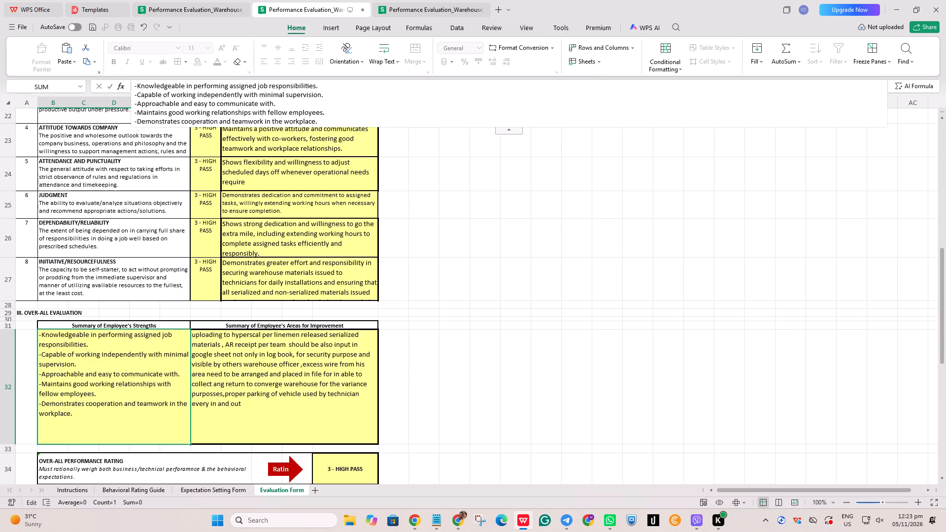
Replace the Notepad text with the heading "weakness" and the line "something always late" beneath it.
{"action": "left_click", "coordinate": [431, 528]}
{"action": "type", "text": "wee"}
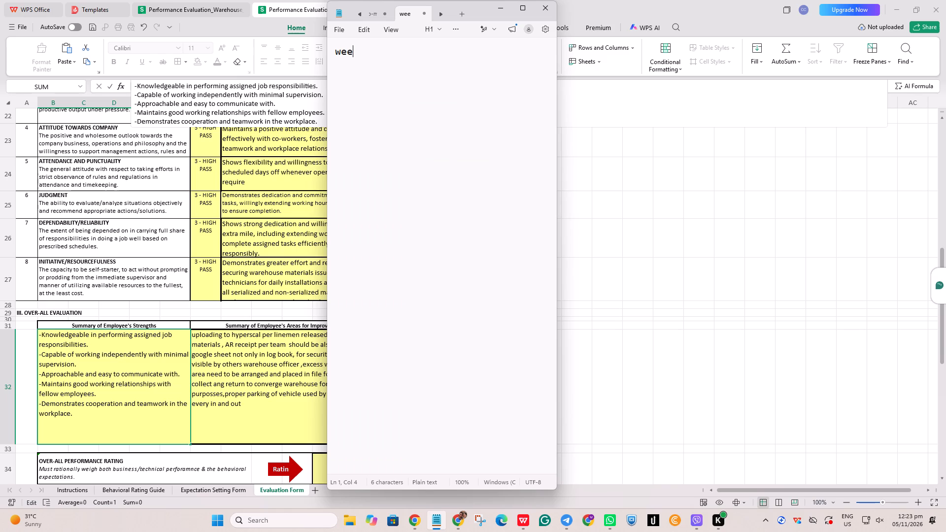
{"action": "key", "text": "BackSpace"}
{"action": "type", "text": "akness"}
{"action": "key", "text": "Return"}
{"action": "type", "text": "soht"}
{"action": "key", "text": "BackSpace"}
{"action": "key", "text": "BackSpace"}
{"action": "type", "text": "mething"}
{"action": "key", "text": "space"}
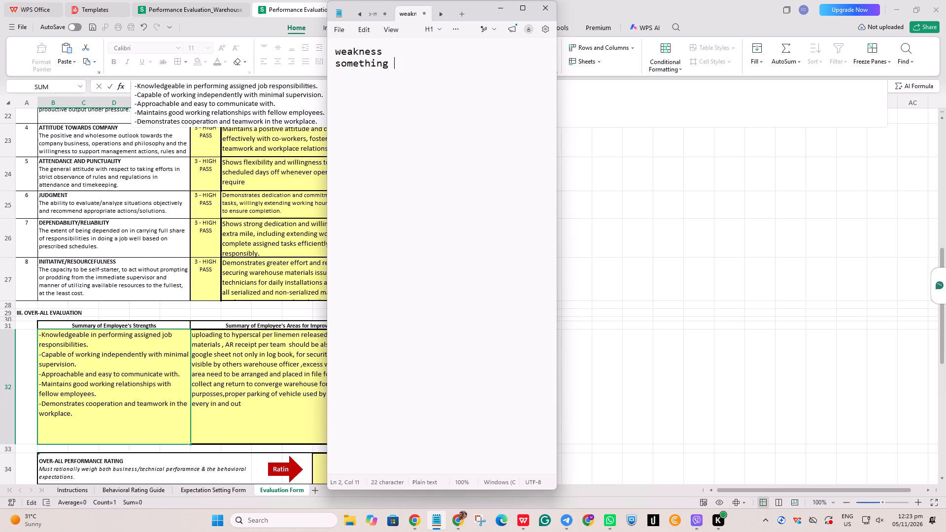
{"action": "type", "text": "alwa"}
{"action": "type", "text": "ys late"}
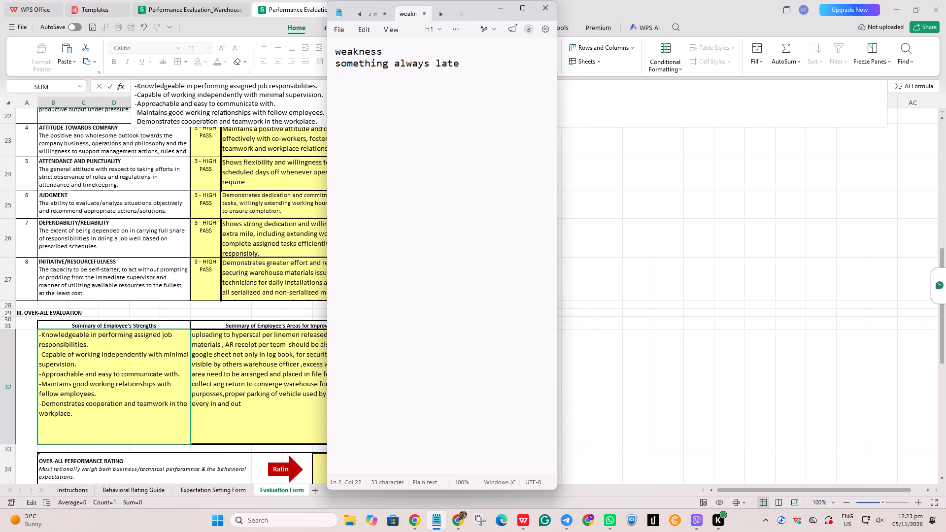
{"action": "key", "text": "Return"}
Add the line "be confident on decision making" beneath "something always late" in the weakness list.
{"action": "type", "text": "be confi"}
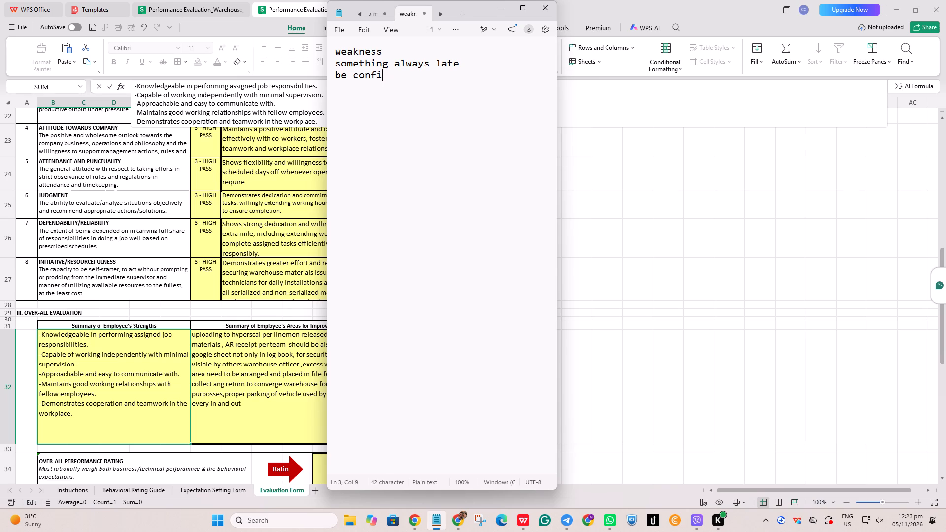
{"action": "type", "text": "denbt"}
{"action": "key", "text": "BackSpace"}
{"action": "key", "text": "BackSpace"}
{"action": "type", "text": "nt on decision making"}
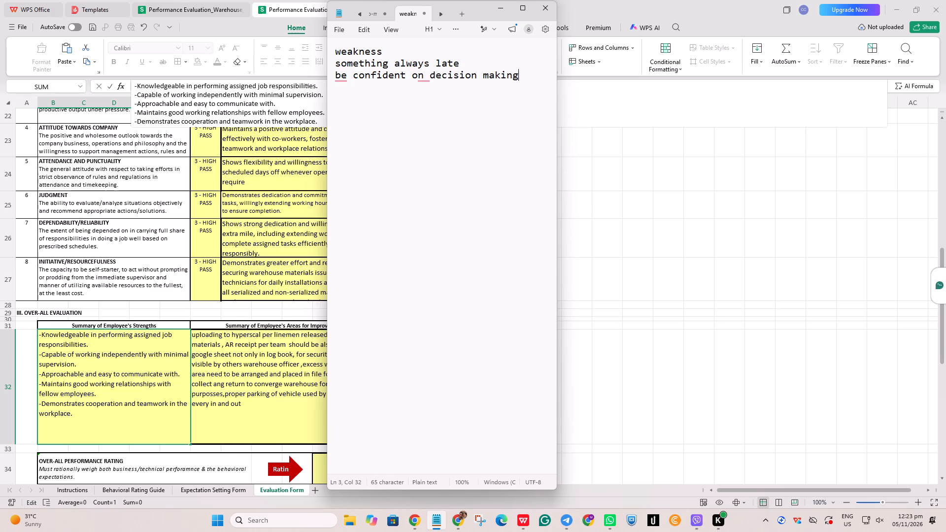
{"action": "key", "text": "Return"}
Switch back to the WPS workbook to view the over-all evaluation section.
{"action": "key", "text": "alt+Tab"}
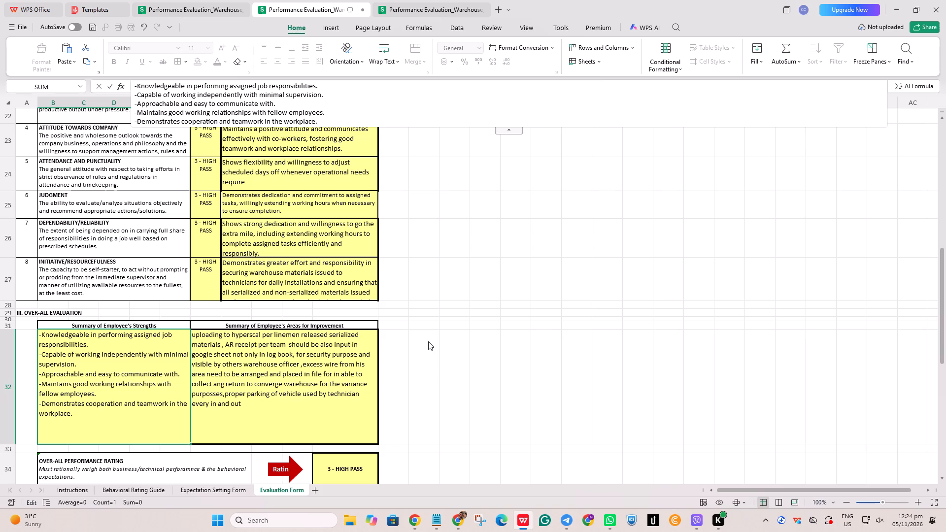
Switch to Notepad and add the line "need to more focus on checking the SAR" to the weakness list.
{"action": "key", "text": "alt+Tab"}
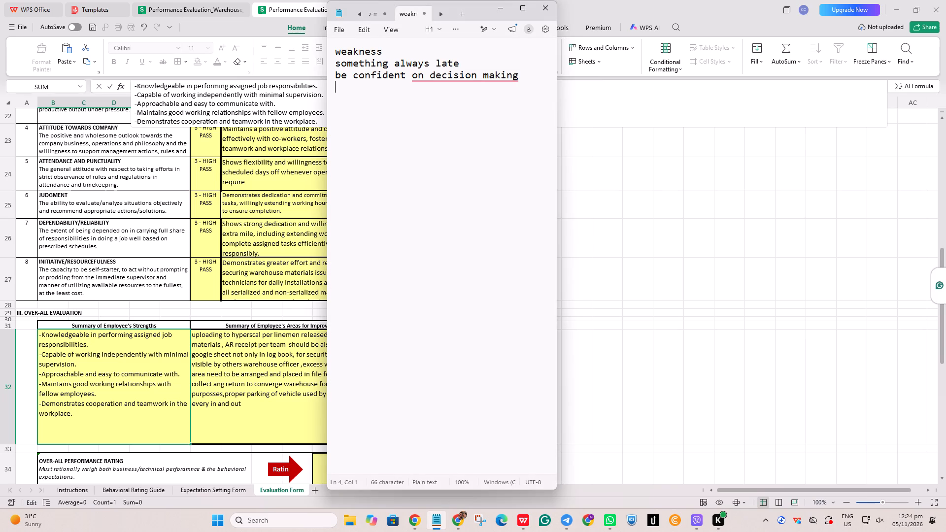
{"action": "type", "text": "need to"}
{"action": "key", "text": "space"}
{"action": "type", "text": "more focus on checking"}
{"action": "key", "text": "space"}
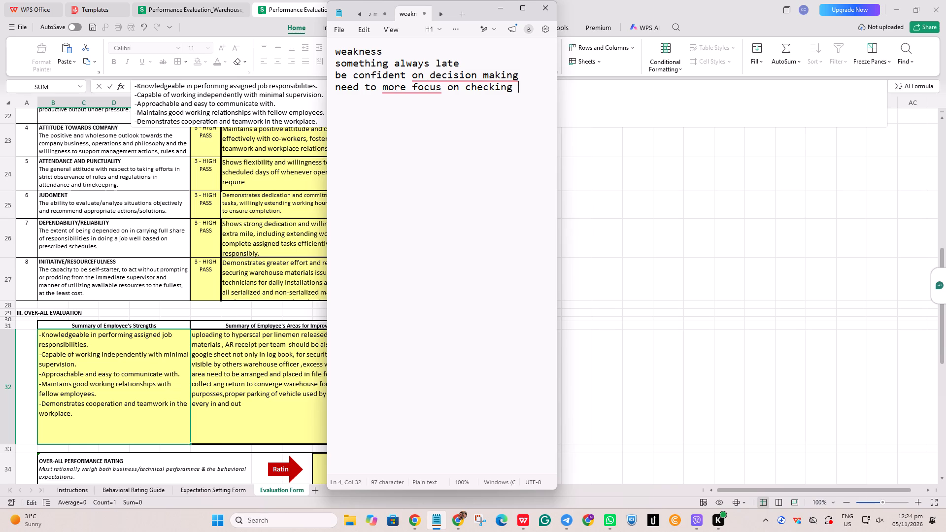
{"action": "type", "text": "the"}
{"action": "key", "text": "space"}
{"action": "type", "text": "SAE"}
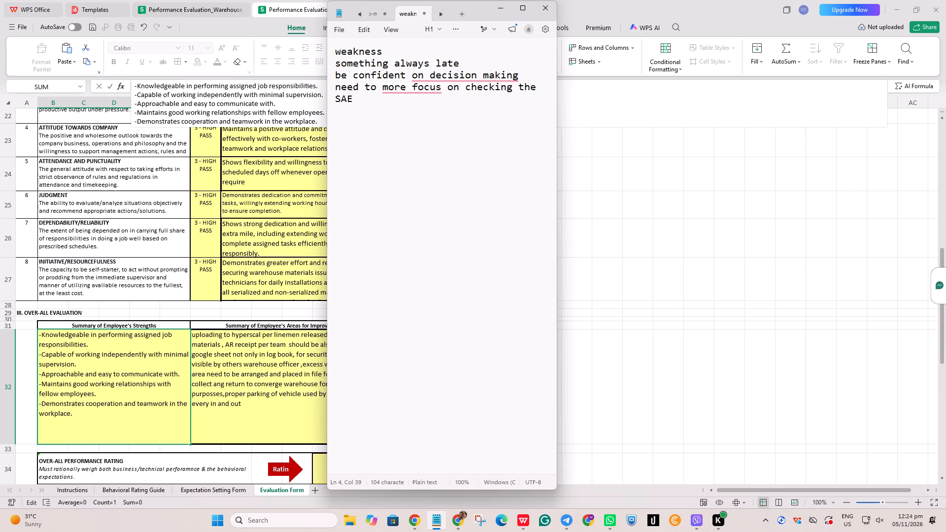
{"action": "key", "text": "BackSpace"}
{"action": "key", "text": "e"}
{"action": "key", "text": "BackSpace"}
{"action": "key", "text": "shift+r"}
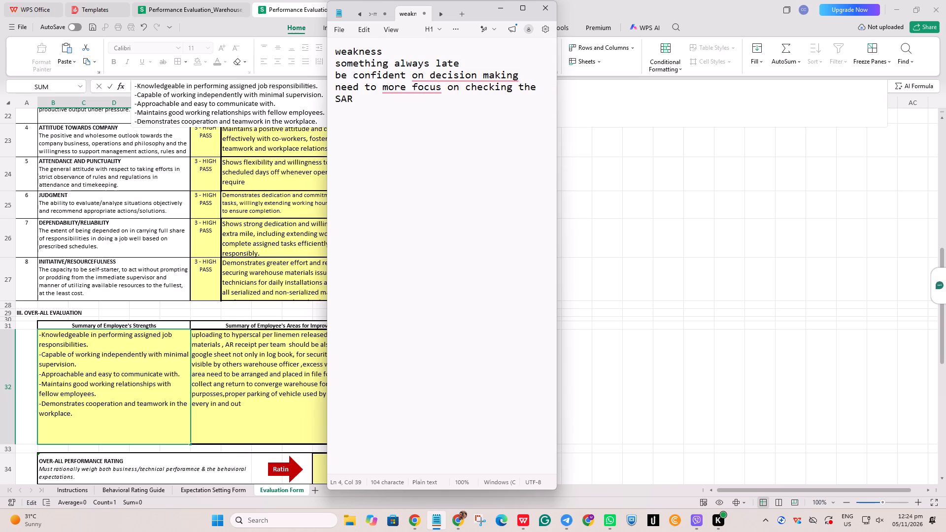
Put a hyphen in front of each of the three weakness lines beneath the heading.
{"action": "key", "text": "Up"}
{"action": "key", "text": "Home"}
{"action": "key", "text": "minus"}
{"action": "key", "text": "Up"}
{"action": "key", "text": "Home"}
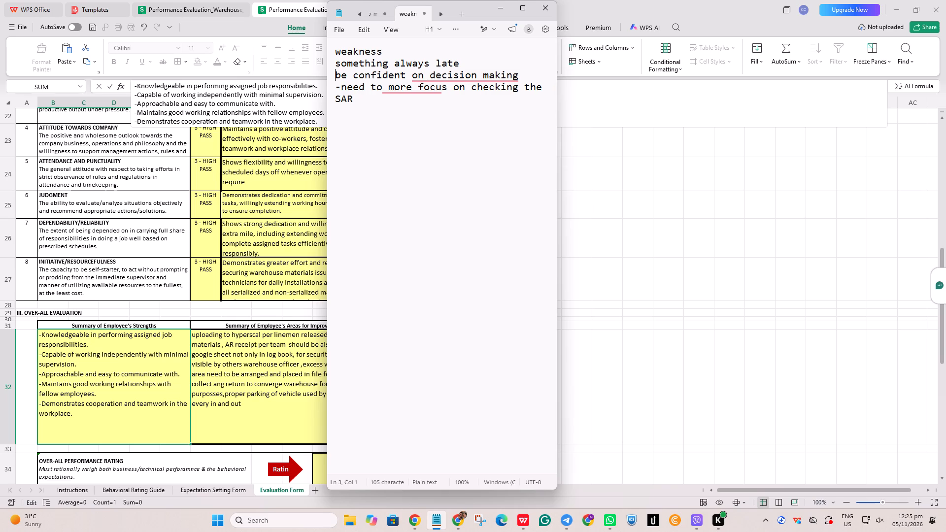
{"action": "key", "text": "Home"}
{"action": "key", "text": "minus"}
{"action": "key", "text": "Up"}
{"action": "key", "text": "Home"}
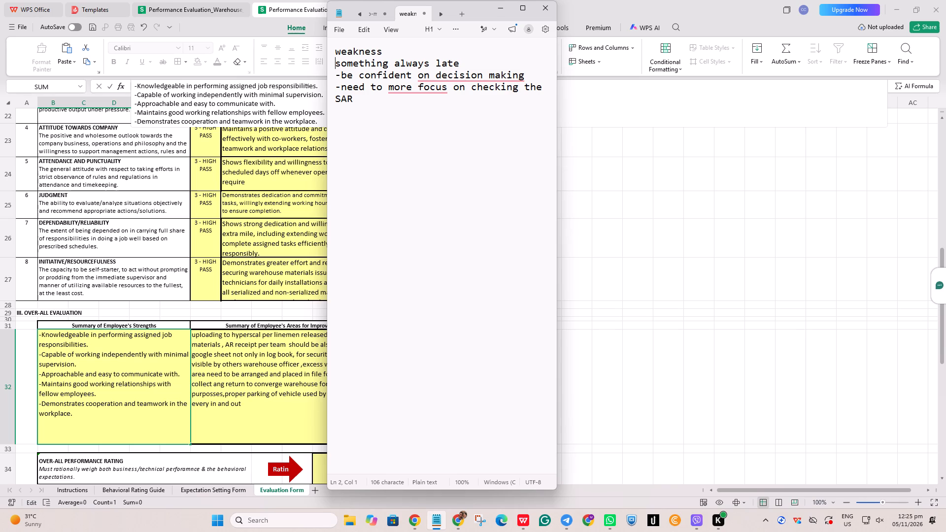
{"action": "key", "text": "minus"}
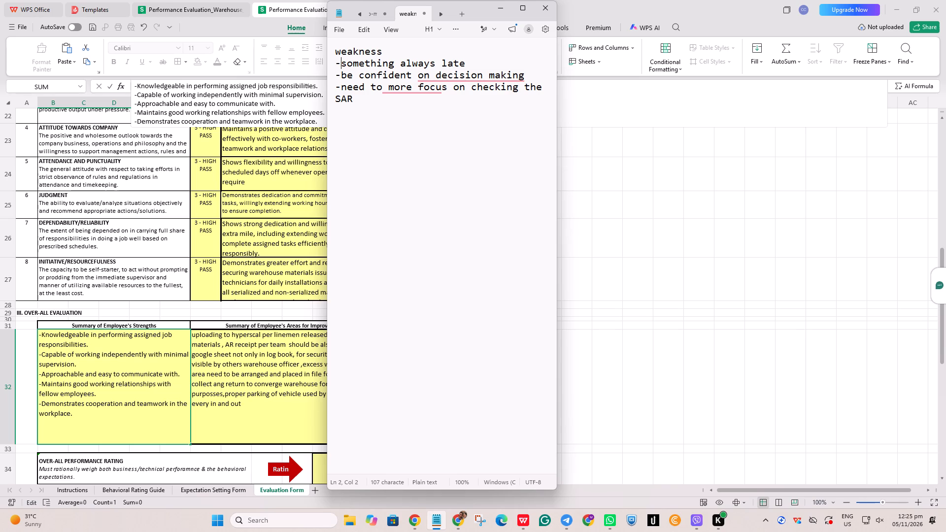
Add the line "-need to sport all variance from technician" at the end of the weakness list.
{"action": "key", "text": "Down"}
{"action": "key", "text": "Down"}
{"action": "key", "text": "Down"}
{"action": "key", "text": "Down"}
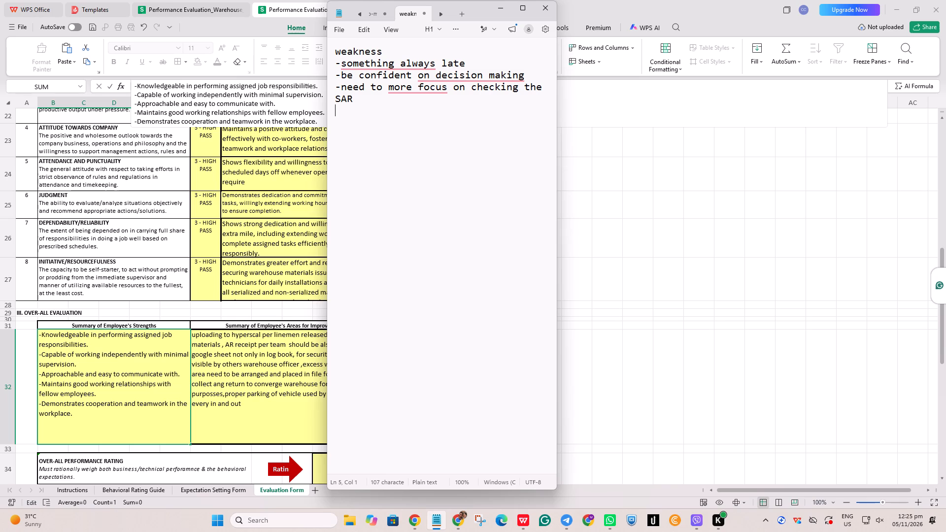
{"action": "key", "text": "minus"}
{"action": "type", "text": "need to sport all variance"}
{"action": "key", "text": "space"}
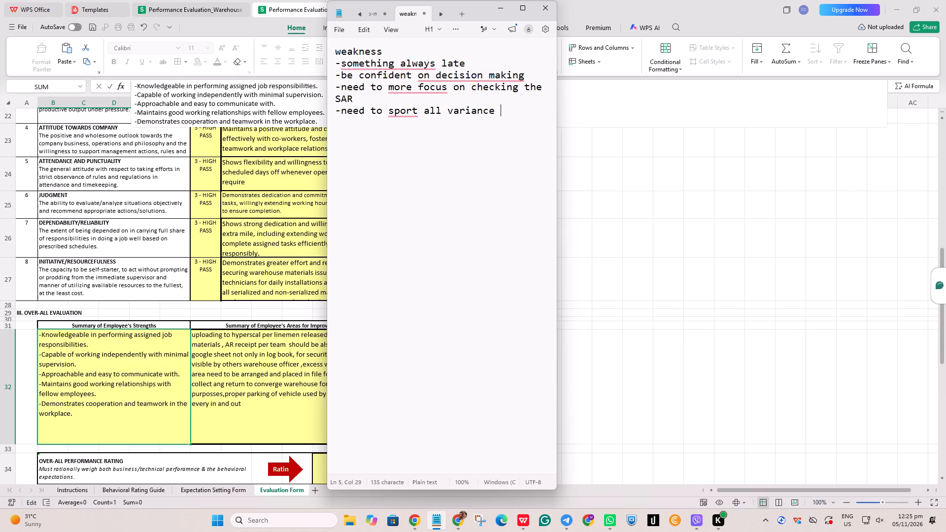
{"action": "type", "text": "from technician"}
{"action": "left_click_drag", "start_coordinate": [473, 166], "coordinate": [286, 77]}
{"action": "left_click_drag", "start_coordinate": [286, 76], "coordinate": [293, 60]}
{"action": "left_click", "coordinate": [293, 59]}
{"action": "key", "text": "alt+Tab"}
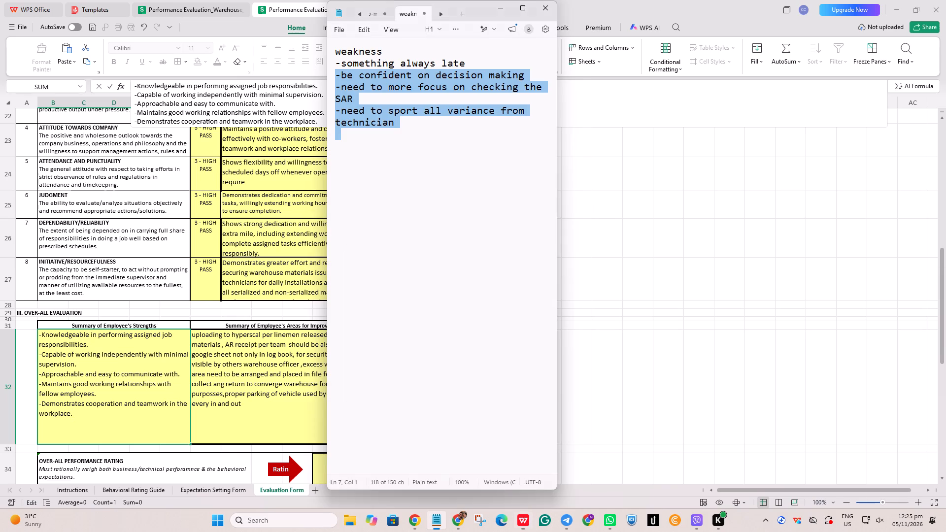
{"action": "left_click", "coordinate": [414, 131]}
{"action": "left_click_drag", "start_coordinate": [412, 129], "coordinate": [338, 62]}
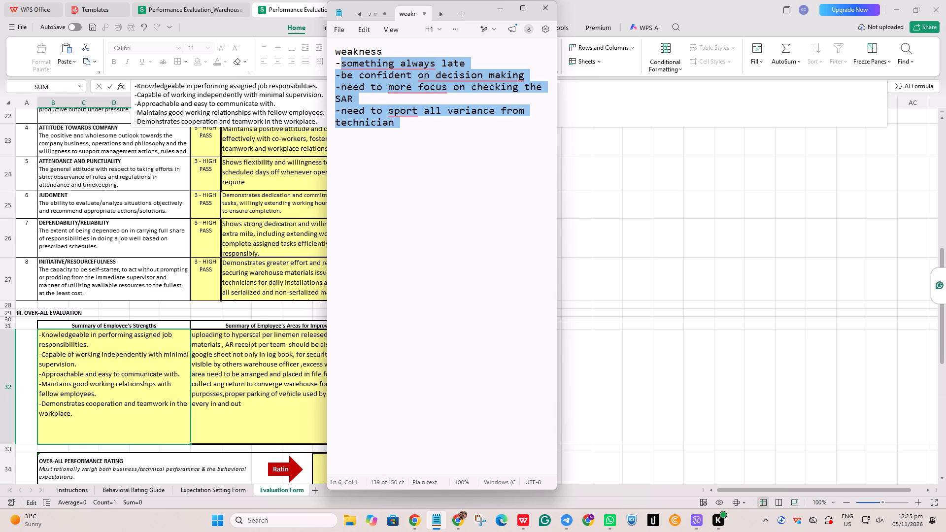
{"action": "left_click_drag", "start_coordinate": [338, 62], "coordinate": [338, 56]}
{"action": "key", "text": "ctrl+c"}
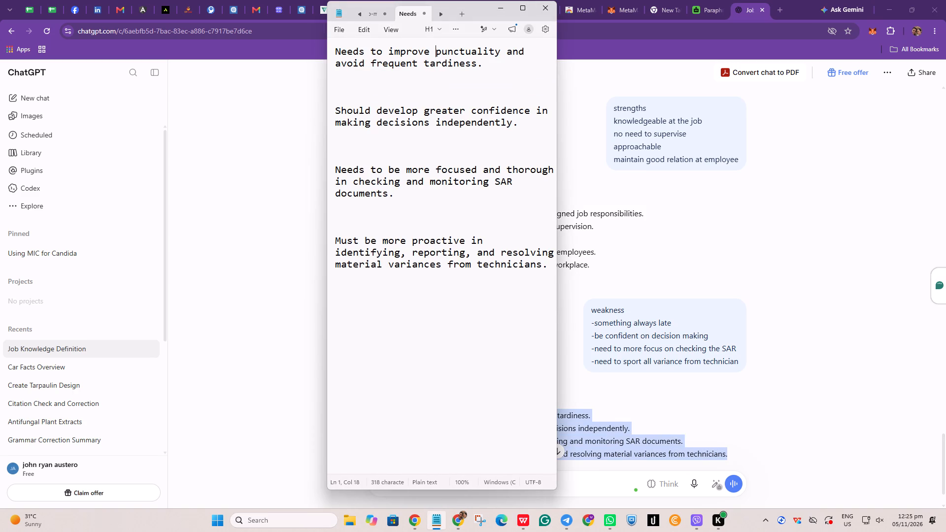
{"action": "key", "text": "Home"}
{"action": "key", "text": "BackSpace"}
{"action": "key", "text": "minus"}
{"action": "key", "text": "Down"}
{"action": "key", "text": "Down"}
{"action": "key", "text": "Down"}
{"action": "key", "text": "Down"}
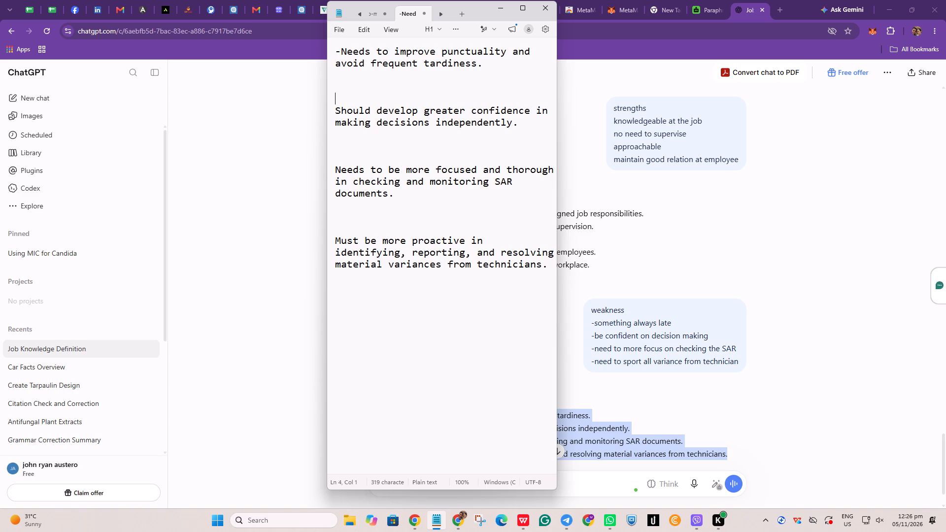
{"action": "key", "text": "Down"}
{"action": "key", "text": "Down"}
{"action": "key", "text": "Up"}
{"action": "key", "text": "Home"}
{"action": "key", "text": "minus"}
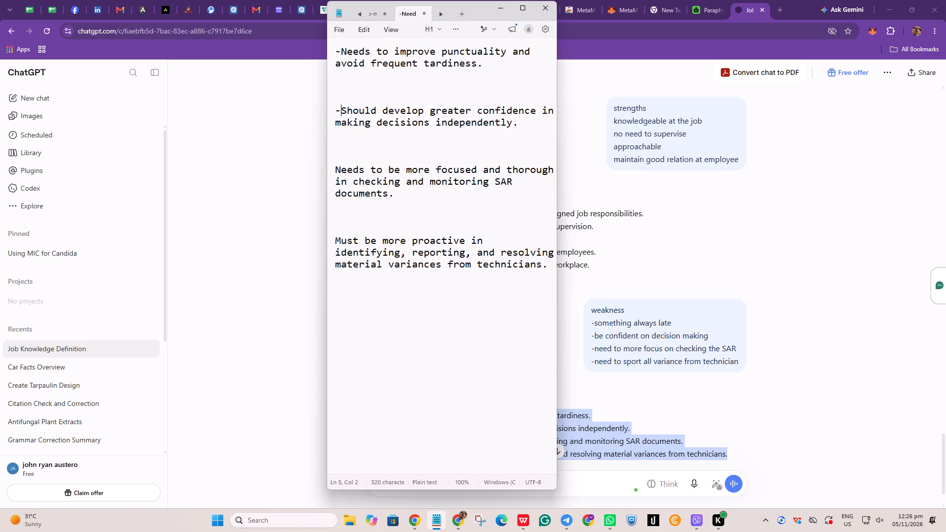
{"action": "key", "text": "Home"}
{"action": "key", "text": "BackSpace"}
{"action": "key", "text": "BackSpace"}
{"action": "key", "text": "BackSpace"}
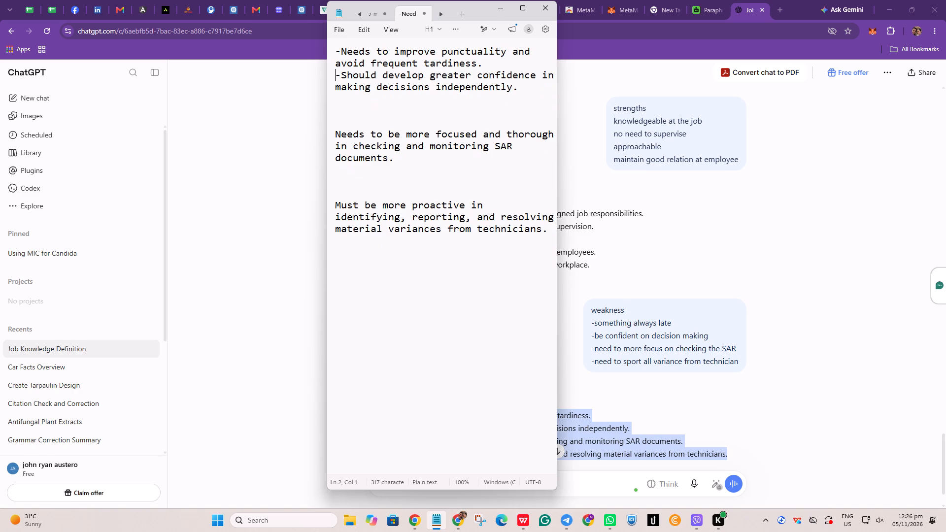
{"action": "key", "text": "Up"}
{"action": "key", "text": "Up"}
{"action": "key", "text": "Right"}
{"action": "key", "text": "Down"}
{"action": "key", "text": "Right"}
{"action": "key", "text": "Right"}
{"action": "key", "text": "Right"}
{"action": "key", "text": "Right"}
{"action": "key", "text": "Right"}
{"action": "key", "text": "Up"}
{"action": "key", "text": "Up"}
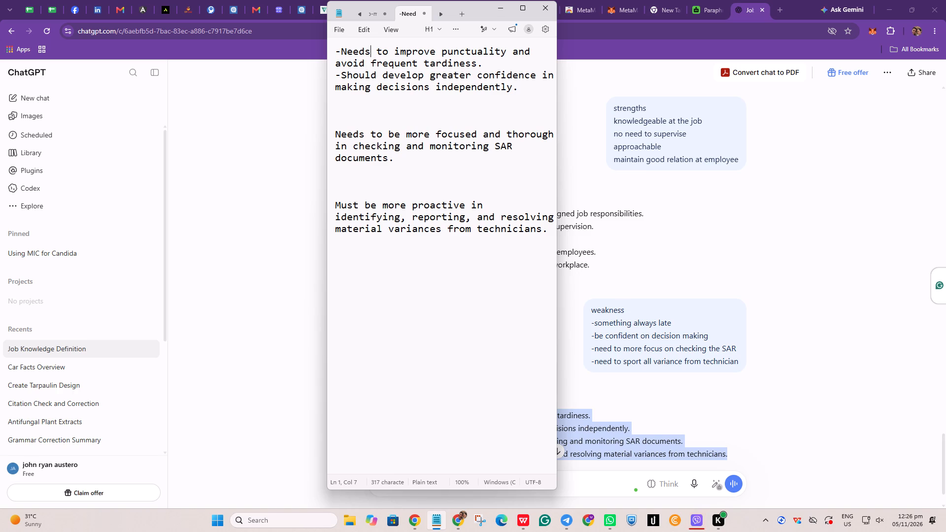
Shorten the first Notepad line to "-Needs to improve punctuality" by deleting "and avoid frequent tardiness.".
{"action": "key", "text": "End"}
{"action": "key", "text": "Left"}
{"action": "key", "text": "Left"}
{"action": "key", "text": "Left"}
{"action": "key", "text": "Left"}
{"action": "key", "text": "Left"}
{"action": "key", "text": "Left"}
{"action": "key", "text": "Right"}
{"action": "key", "text": "shift+Down"}
{"action": "key", "text": "Delete"}
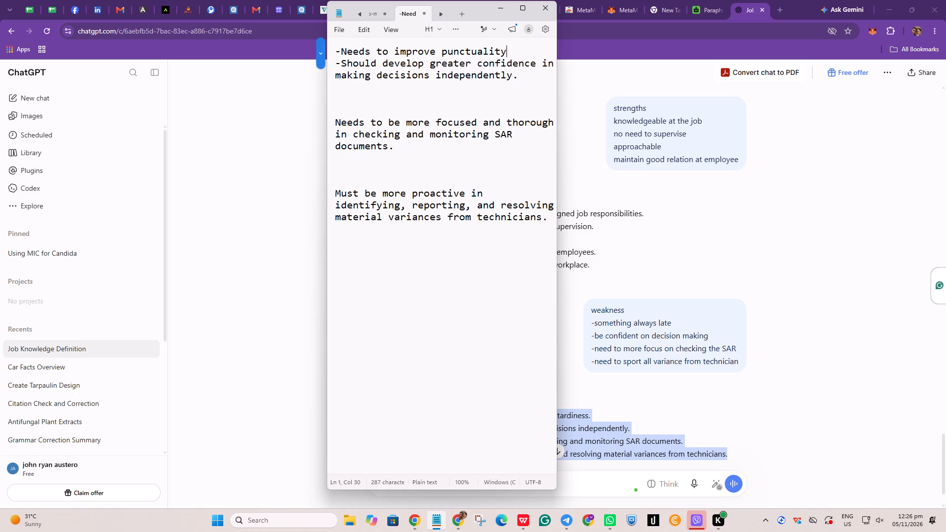
Prefix the sentence on checking and monitoring SAR documents with a hyphen and remove the blank lines above it.
{"action": "key", "text": "Down"}
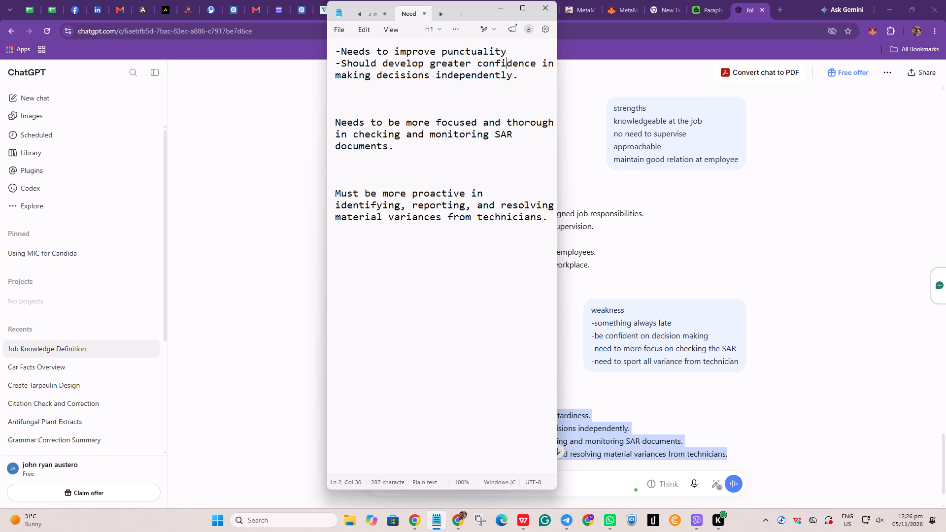
{"action": "key", "text": "Down"}
{"action": "key", "text": "Down"}
{"action": "key", "text": "Down"}
{"action": "key", "text": "Down"}
{"action": "key", "text": "Down"}
{"action": "key", "text": "Up"}
{"action": "key", "text": "Home"}
{"action": "key", "text": "BackSpace"}
{"action": "key", "text": "BackSpace"}
{"action": "key", "text": "BackSpace"}
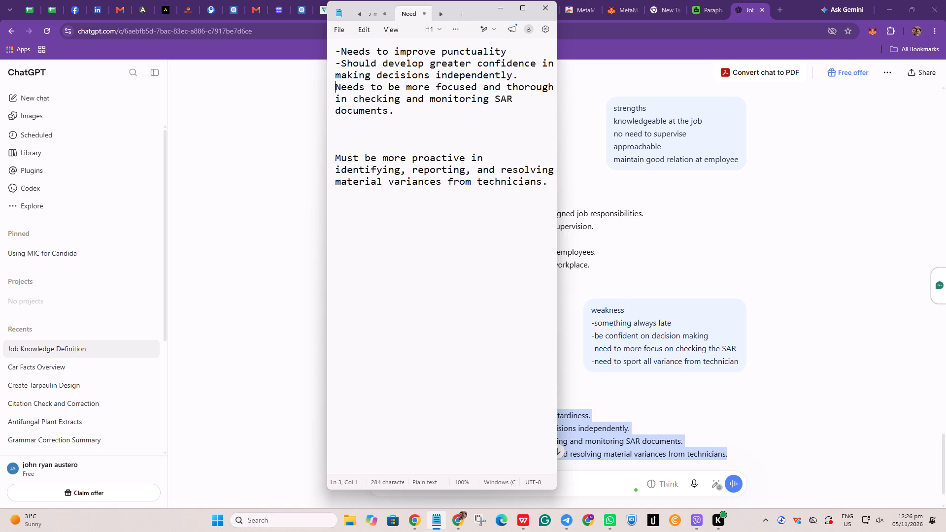
{"action": "key", "text": "minus"}
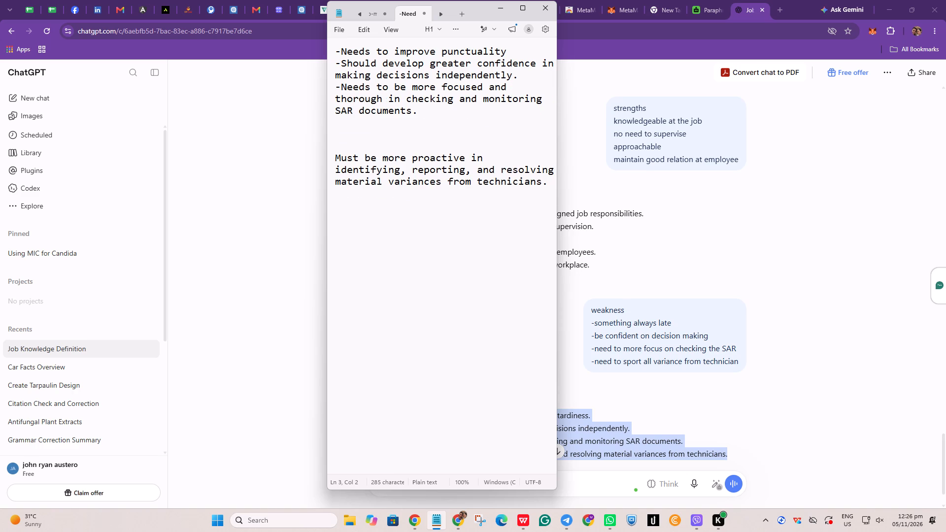
Prefix the "Must be more proactive" sentence with a hyphen and remove the blank lines above it.
{"action": "key", "text": "Down"}
{"action": "key", "text": "Down"}
{"action": "key", "text": "Down"}
{"action": "key", "text": "Down"}
{"action": "key", "text": "Down"}
{"action": "key", "text": "Down"}
{"action": "key", "text": "Down"}
{"action": "key", "text": "Down"}
{"action": "key", "text": "Down"}
{"action": "key", "text": "Up"}
{"action": "key", "text": "Up"}
{"action": "key", "text": "Up"}
{"action": "key", "text": "Home"}
{"action": "key", "text": "minus"}
{"action": "key", "text": "Home"}
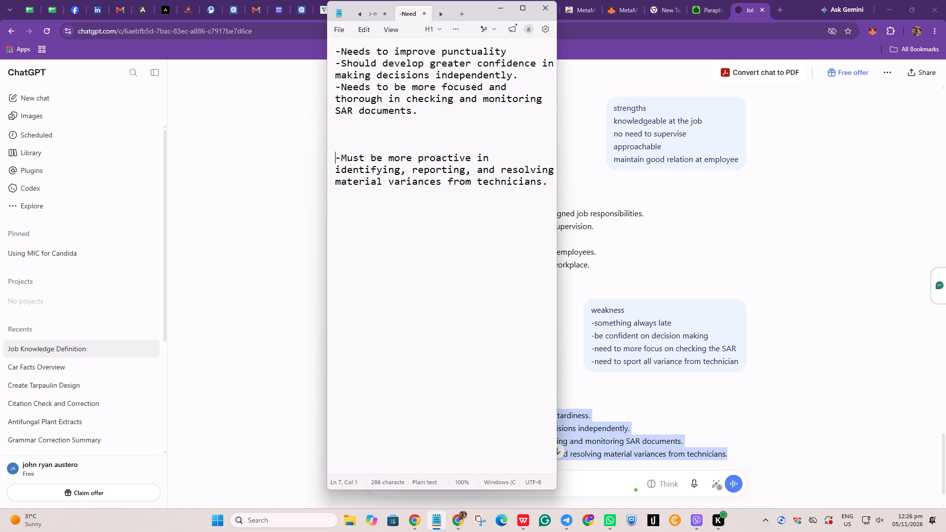
{"action": "key", "text": "BackSpace"}
{"action": "key", "text": "BackSpace"}
{"action": "key", "text": "BackSpace"}
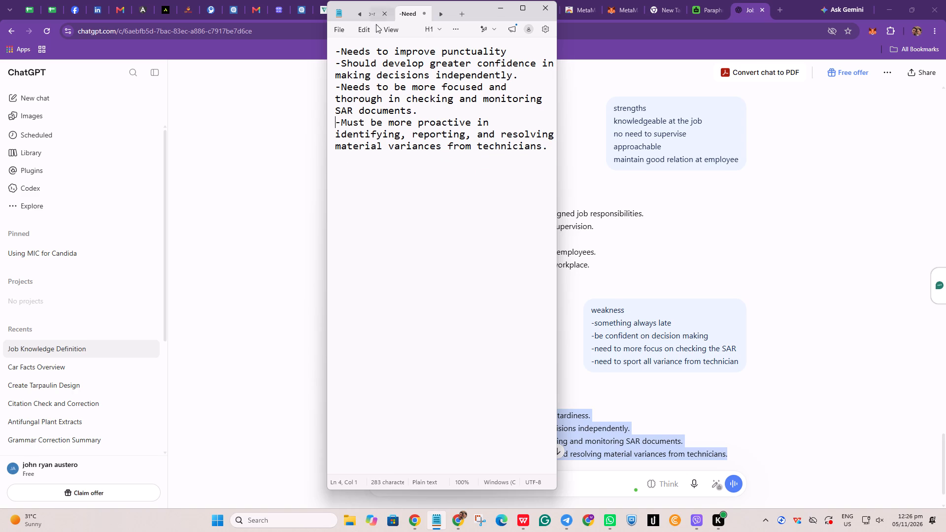
Copy all four hyphenated improvement lines from Notepad and switch to the evaluation workbook in WPS Office.
{"action": "left_click_drag", "start_coordinate": [335, 50], "coordinate": [399, 156]}
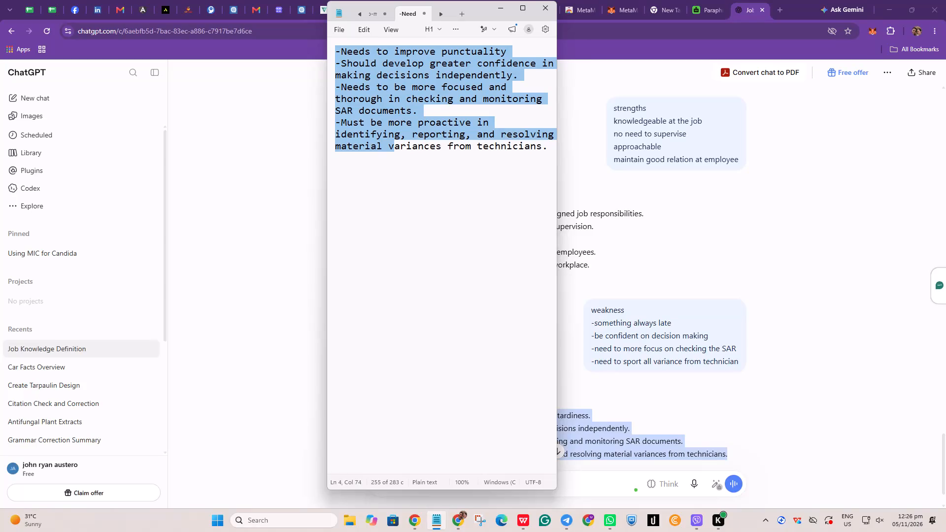
{"action": "left_click_drag", "start_coordinate": [399, 156], "coordinate": [548, 155]}
{"action": "key", "text": "ctrl+c"}
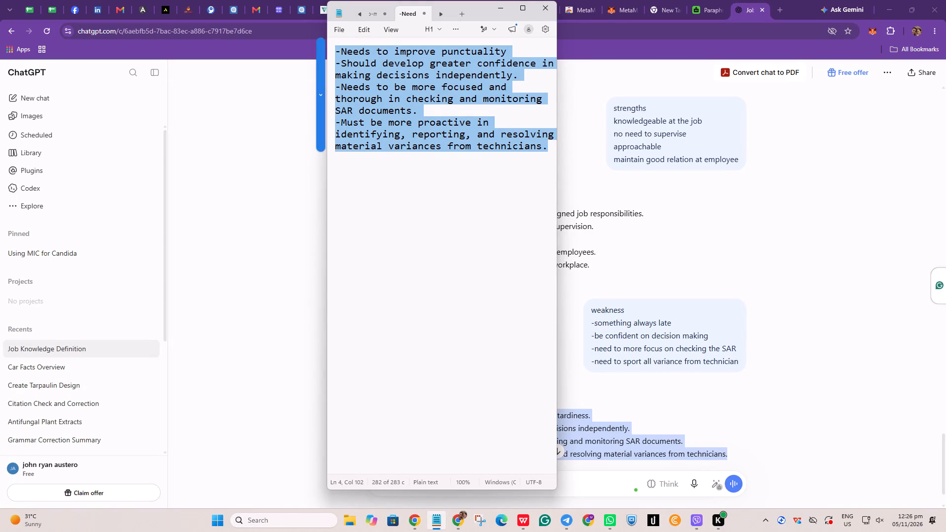
{"action": "key", "text": "alt+Tab"}
{"action": "key", "text": "alt+Tab"}
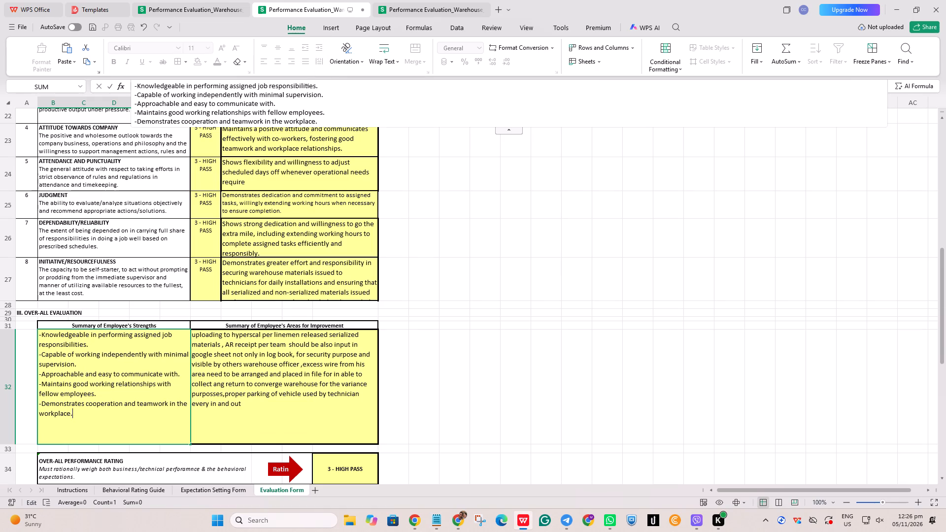
Commit the edited Summary of Employee's Strengths cell, formatting its hyphenated entry as text.
{"action": "double_click", "coordinate": [246, 380]}
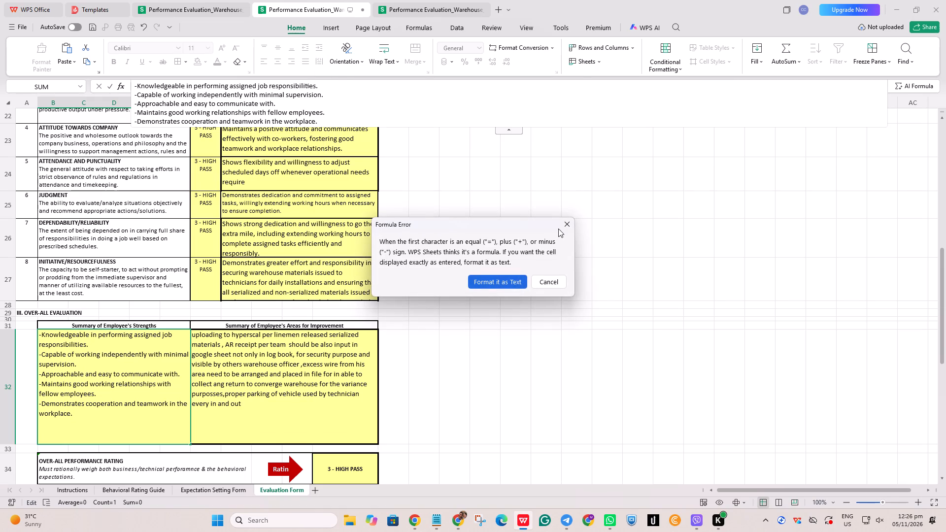
{"action": "left_click", "coordinate": [566, 225]}
{"action": "triple_click", "coordinate": [273, 412]}
{"action": "left_click", "coordinate": [503, 282]}
Replace the Summary of Employee's Areas for Improvement text with the four copied lines, formatting the entry as text.
{"action": "triple_click", "coordinate": [285, 406]}
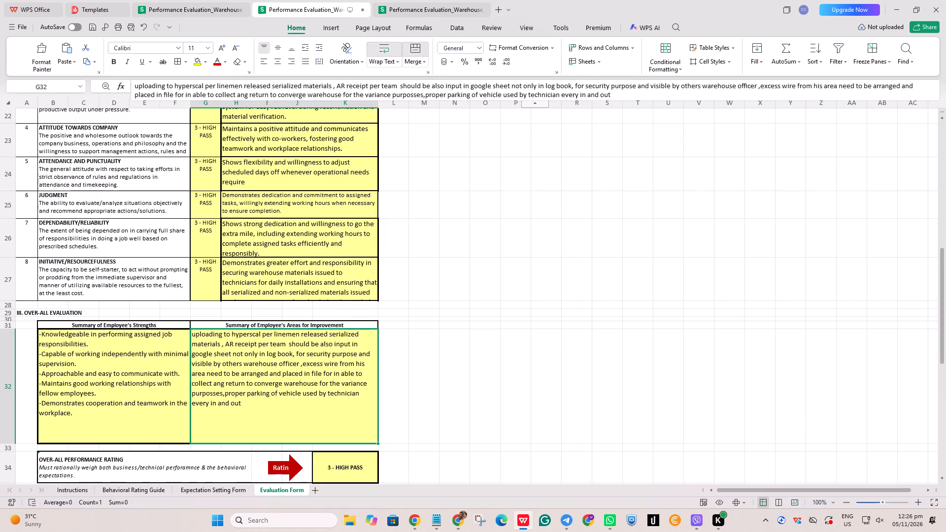
{"action": "left_click_drag", "start_coordinate": [285, 406], "coordinate": [183, 333]}
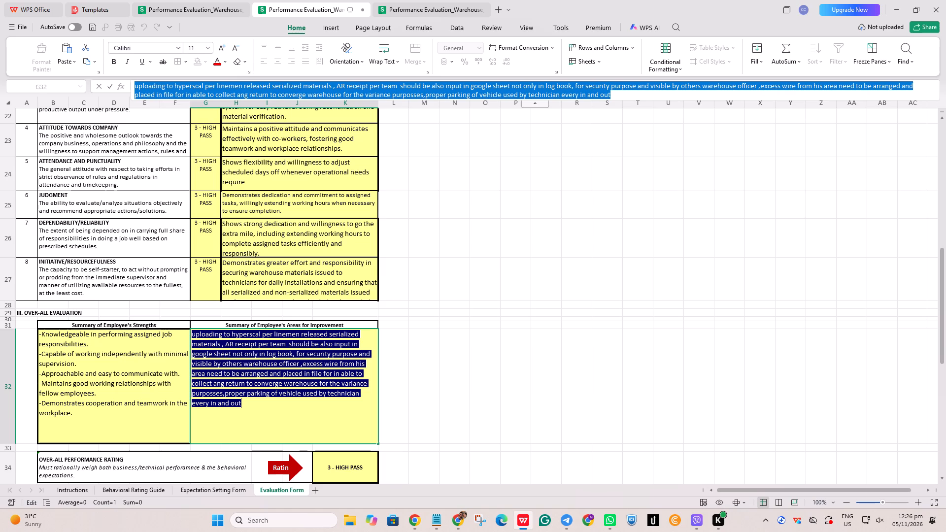
{"action": "key", "text": "ctrl+v"}
{"action": "left_click", "coordinate": [498, 366]}
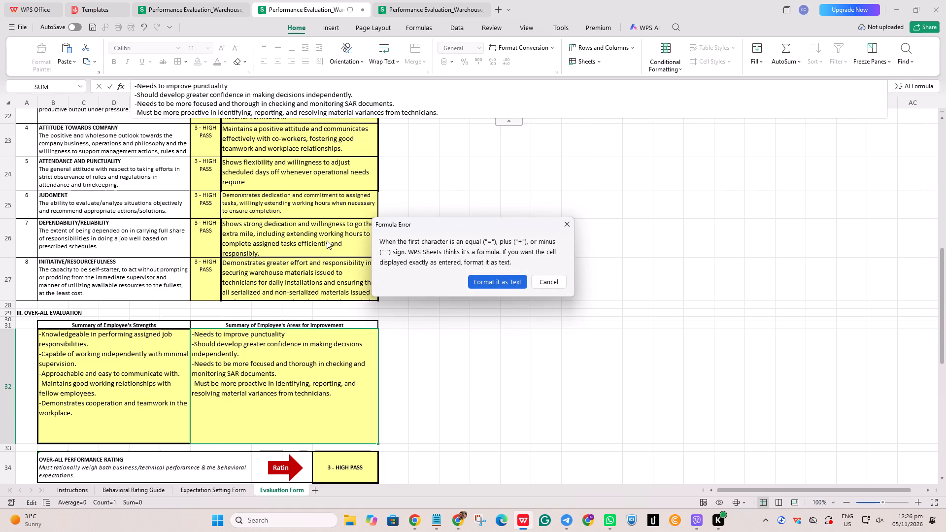
{"action": "left_click", "coordinate": [496, 282]}
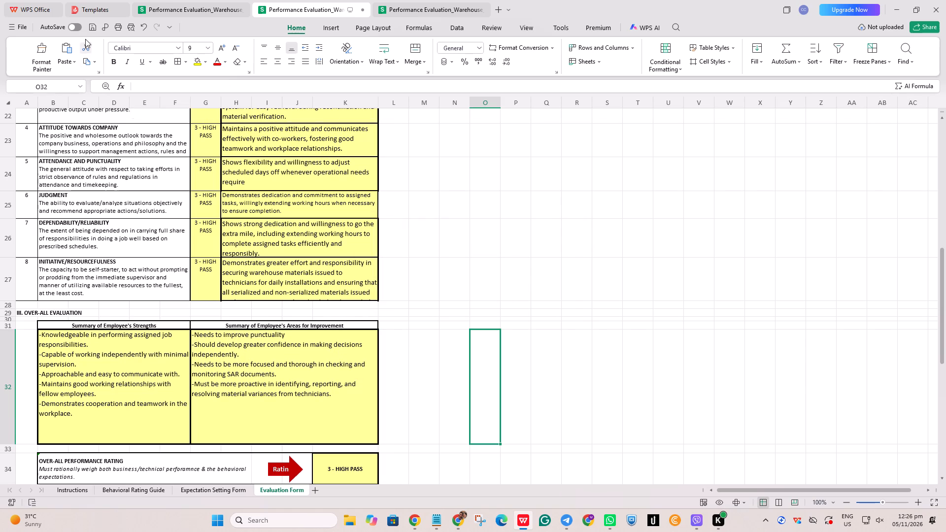
Save the South Caloocan assistant's evaluation workbook.
{"action": "left_click", "coordinate": [20, 28]}
{"action": "left_click", "coordinate": [34, 98]}
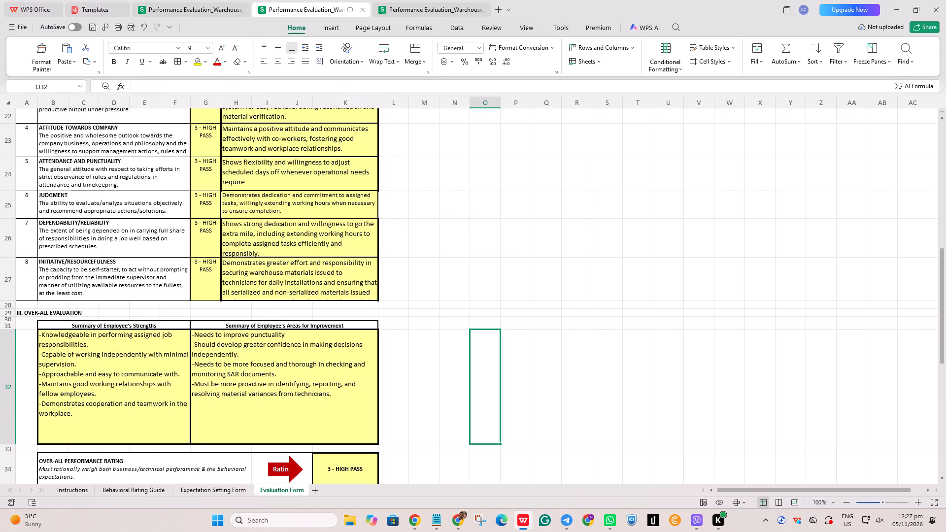
Switch to the North Caloocan warehouse assistant's workbook and read through the Evaluation Form's remarks, summaries and overall rating.
{"action": "left_click", "coordinate": [535, 310]}
{"action": "scroll", "coordinate": [541, 306], "scroll_direction": "down", "scroll_amount": 5}
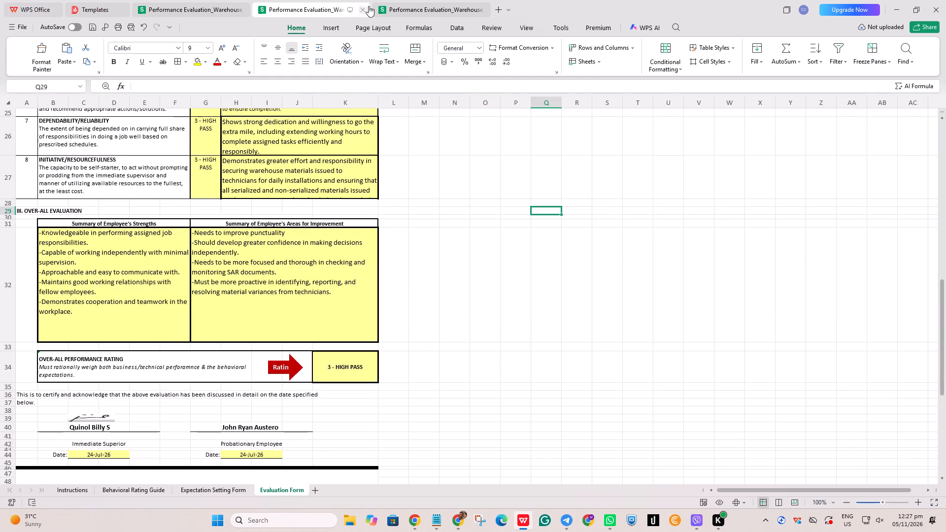
{"action": "left_click", "coordinate": [413, 0]}
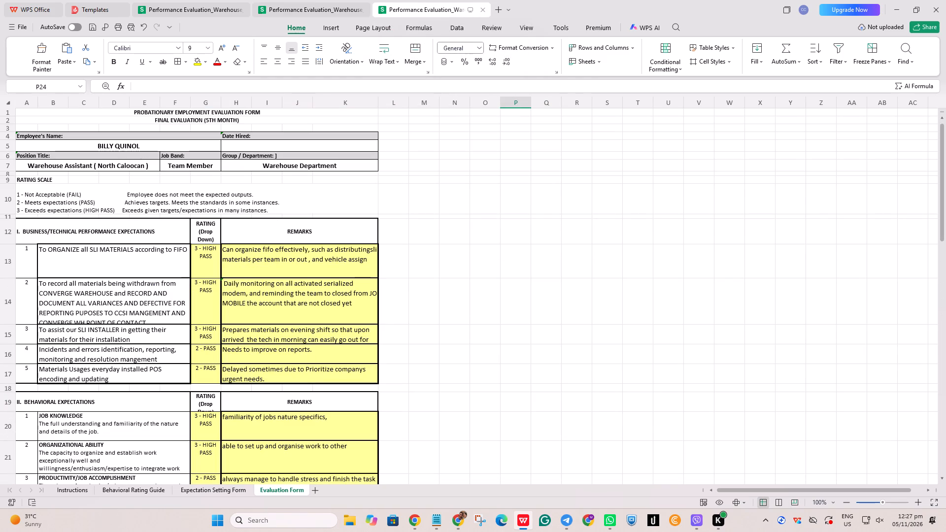
{"action": "scroll", "coordinate": [777, 300], "scroll_direction": "down", "scroll_amount": 5}
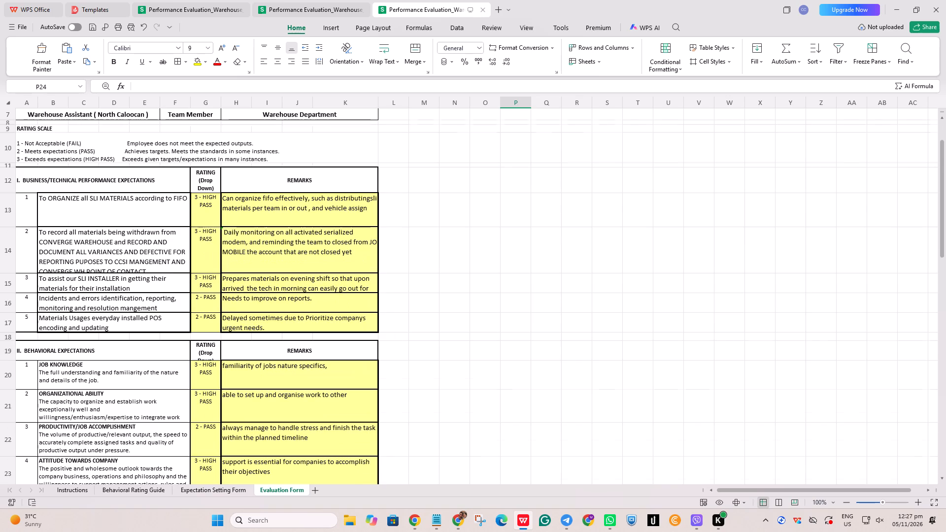
{"action": "scroll", "coordinate": [700, 376], "scroll_direction": "down", "scroll_amount": 5}
{"action": "scroll", "coordinate": [552, 245], "scroll_direction": "down", "scroll_amount": 2}
{"action": "scroll", "coordinate": [599, 270], "scroll_direction": "down", "scroll_amount": 5}
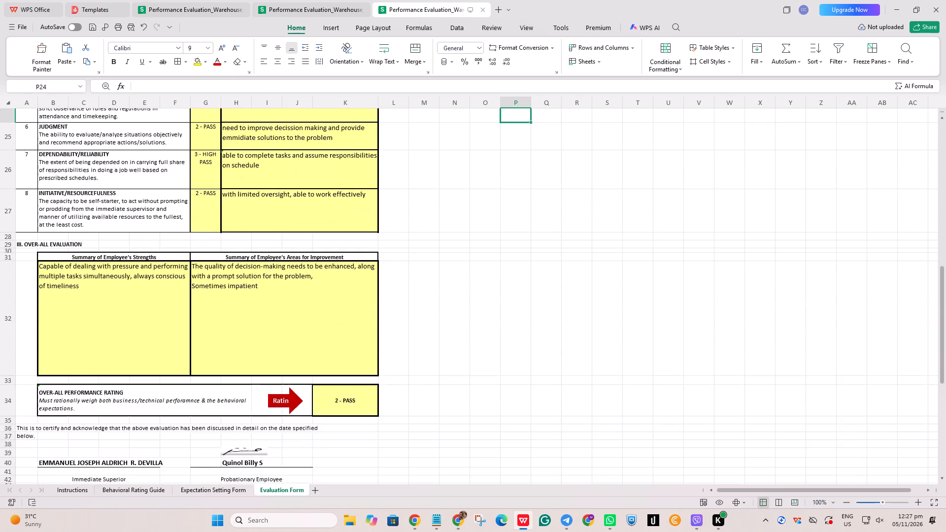
{"action": "scroll", "coordinate": [557, 300], "scroll_direction": "down", "scroll_amount": 2}
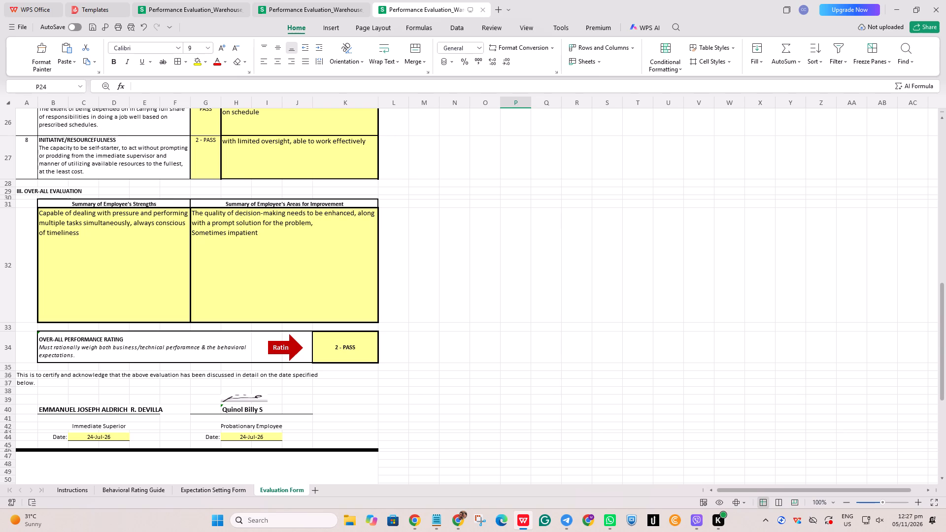
{"action": "scroll", "coordinate": [539, 263], "scroll_direction": "up", "scroll_amount": 15}
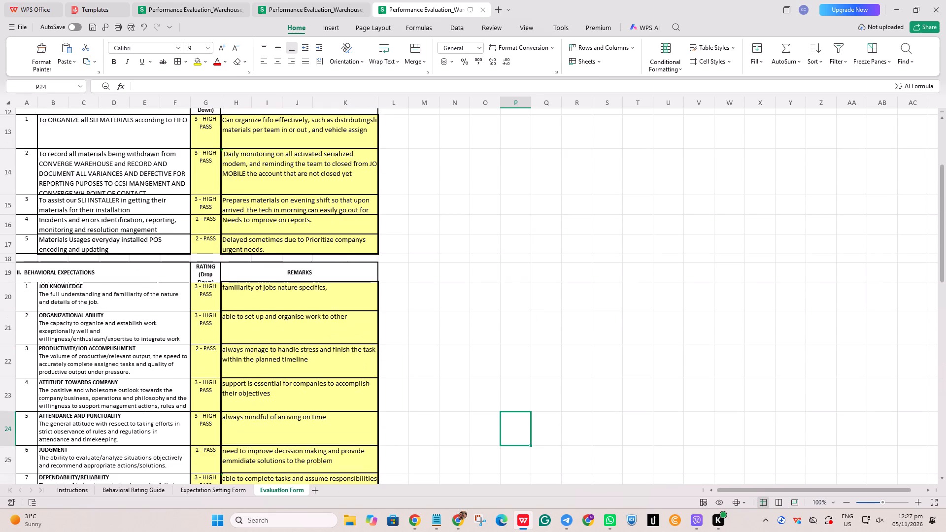
{"action": "scroll", "coordinate": [542, 262], "scroll_direction": "up", "scroll_amount": 4}
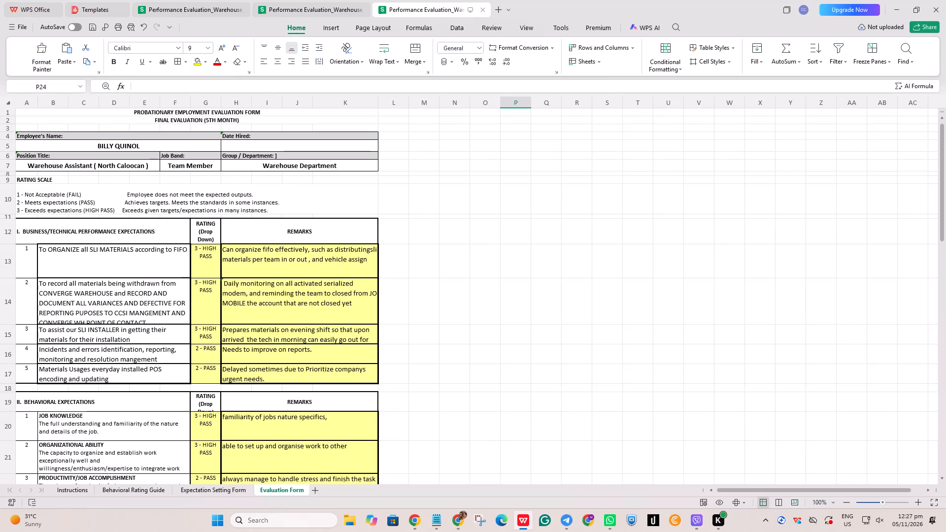
{"action": "left_click", "coordinate": [335, 262]}
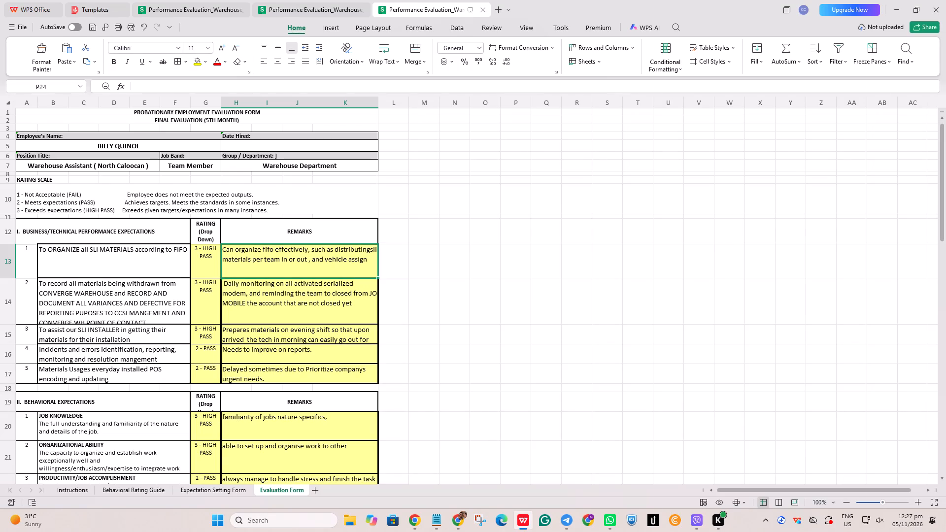
{"action": "key", "text": "ctrl+c"}
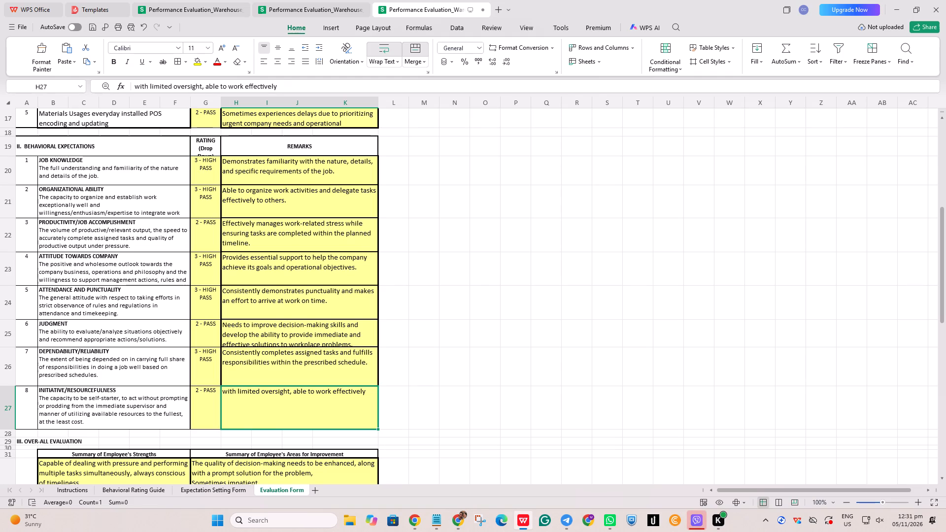
{"action": "double_click", "coordinate": [338, 403]}
{"action": "left_click_drag", "start_coordinate": [371, 398], "coordinate": [223, 396]}
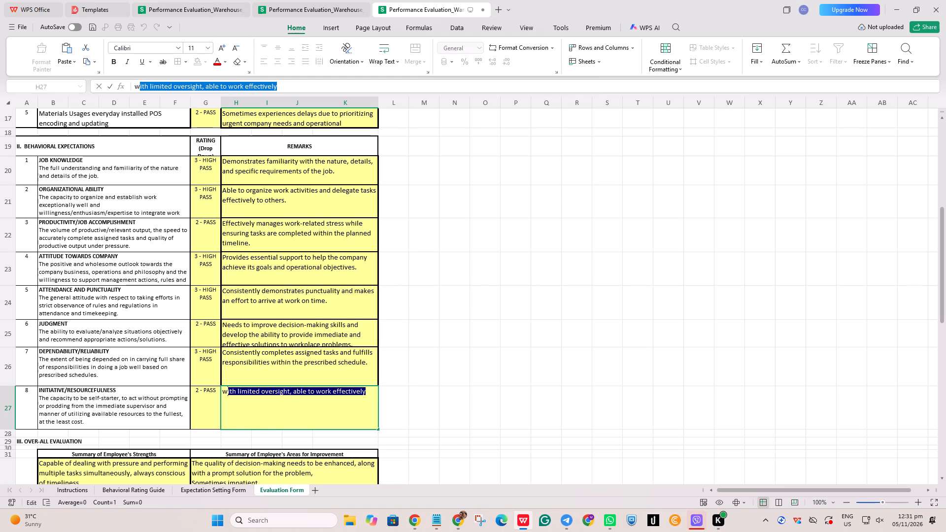
{"action": "left_click_drag", "start_coordinate": [223, 396], "coordinate": [220, 396]}
{"action": "key", "text": "ctrl+v"}
{"action": "left_click", "coordinate": [434, 415]}
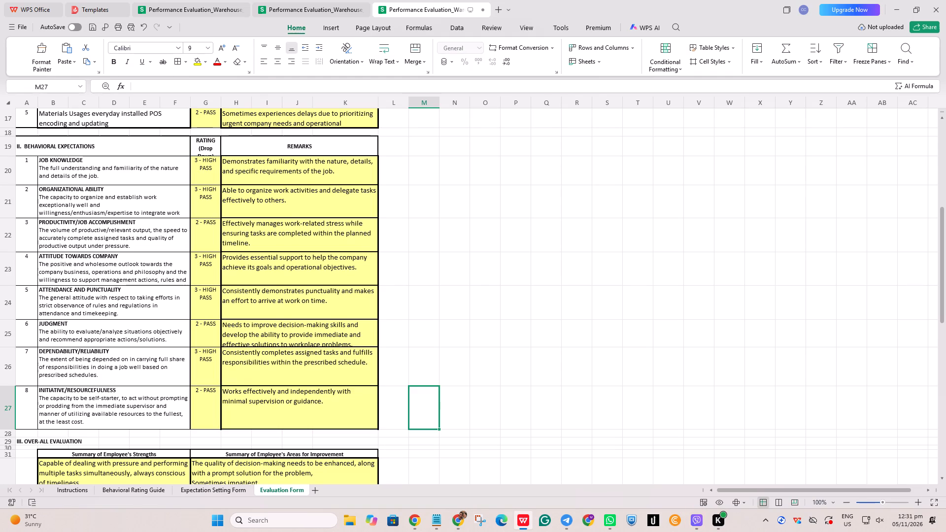
Copy the Summary of Employee's Strengths into Notepad over the old draft and prefix it with a dash.
{"action": "scroll", "coordinate": [441, 409], "scroll_direction": "down", "scroll_amount": 6}
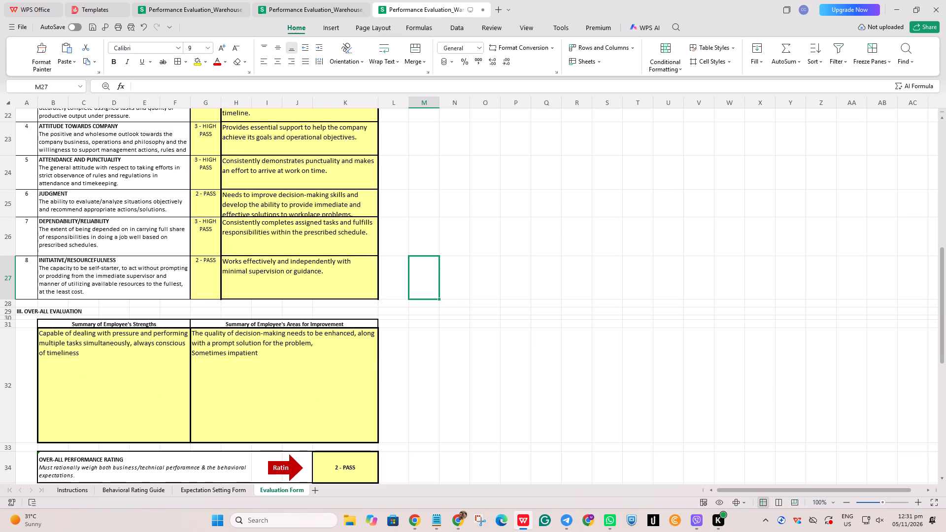
{"action": "left_click", "coordinate": [125, 374]}
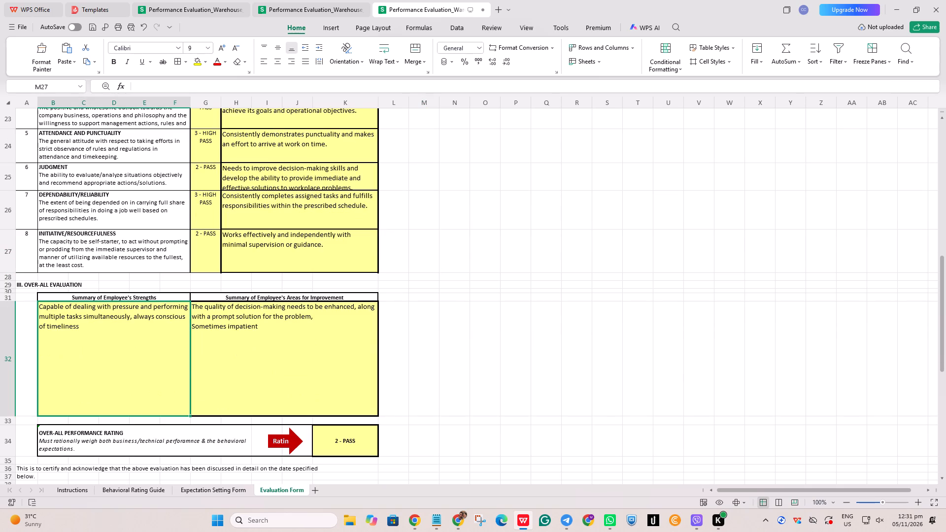
{"action": "key", "text": "ctrl+c"}
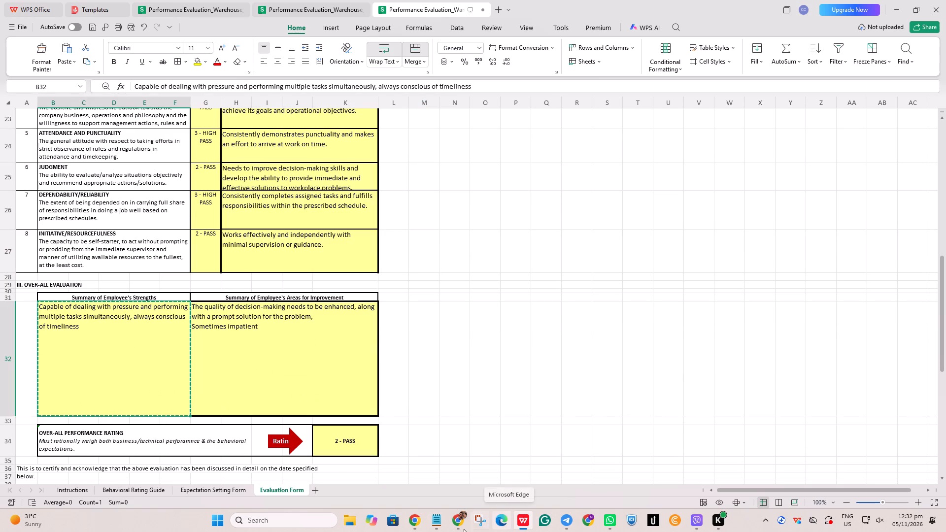
{"action": "left_click", "coordinate": [432, 529]}
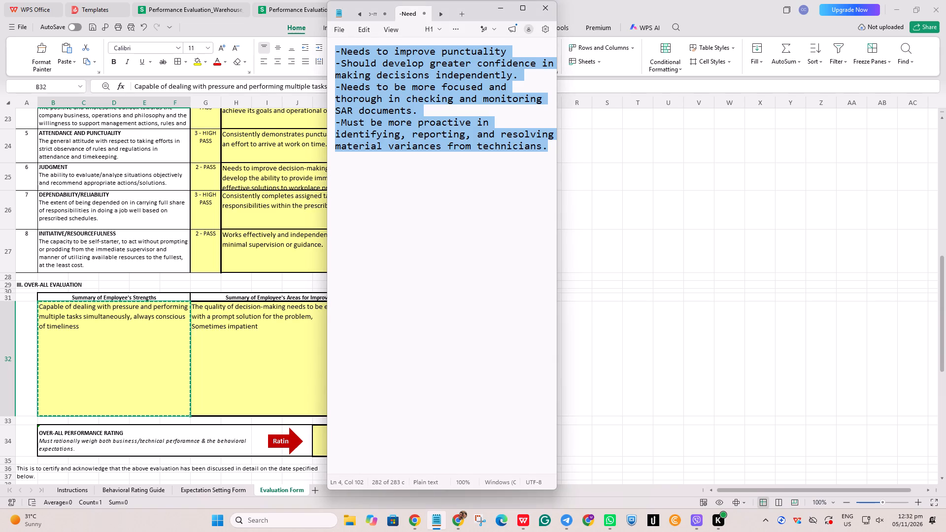
{"action": "key", "text": "ctrl+v"}
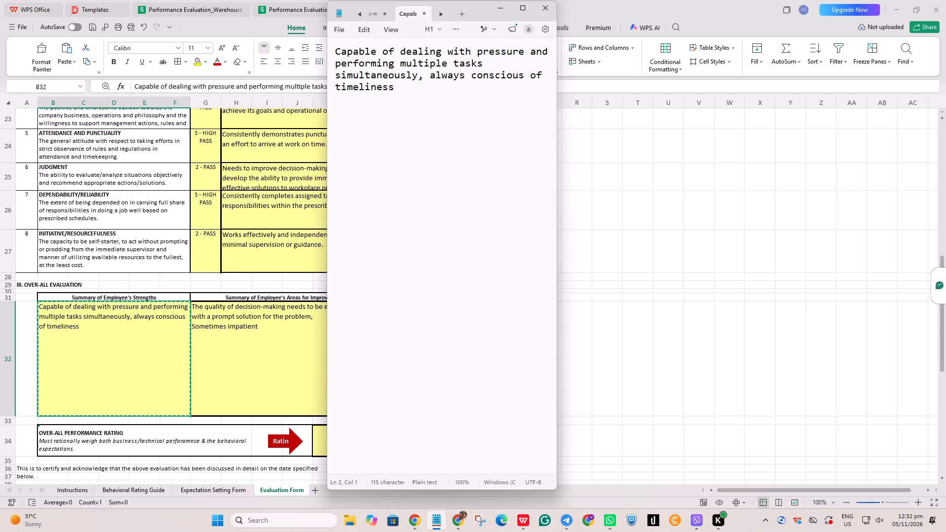
{"action": "key", "text": "Up"}
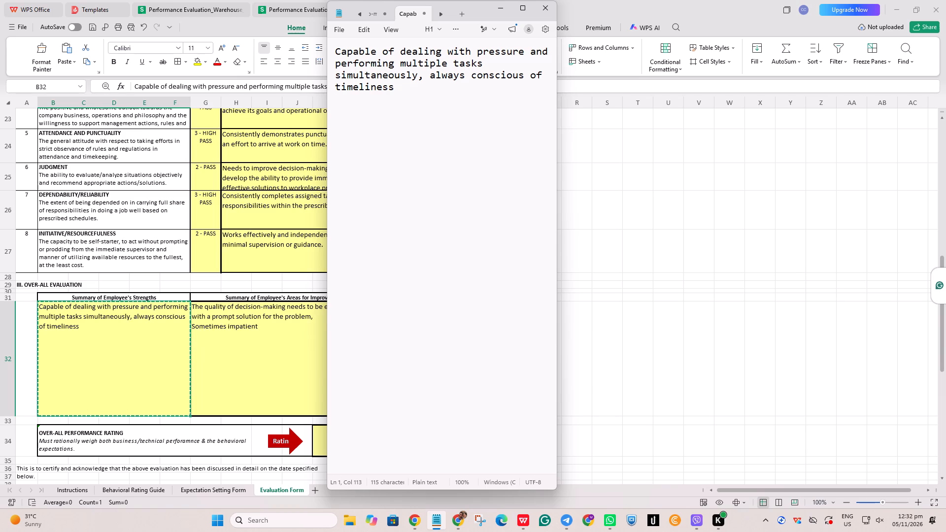
{"action": "key", "text": "Up"}
{"action": "key", "text": "Up"}
{"action": "key", "text": "Up"}
{"action": "key", "text": "Up"}
{"action": "key", "text": "minus"}
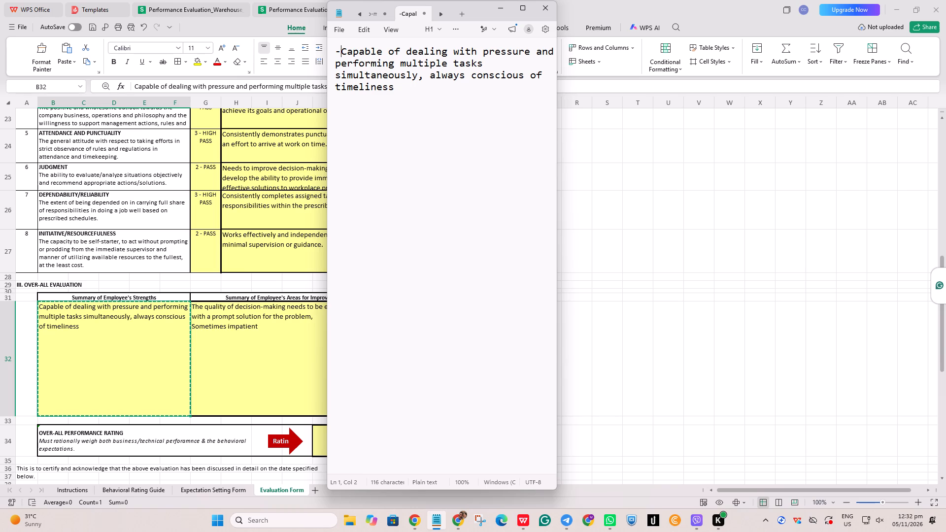
Add a new line "-always punctual" below the strengths text in Notepad.
{"action": "key", "text": "Down"}
{"action": "key", "text": "Down"}
{"action": "key", "text": "Down"}
{"action": "key", "text": "Down"}
{"action": "key", "text": "Down"}
{"action": "key", "text": "Down"}
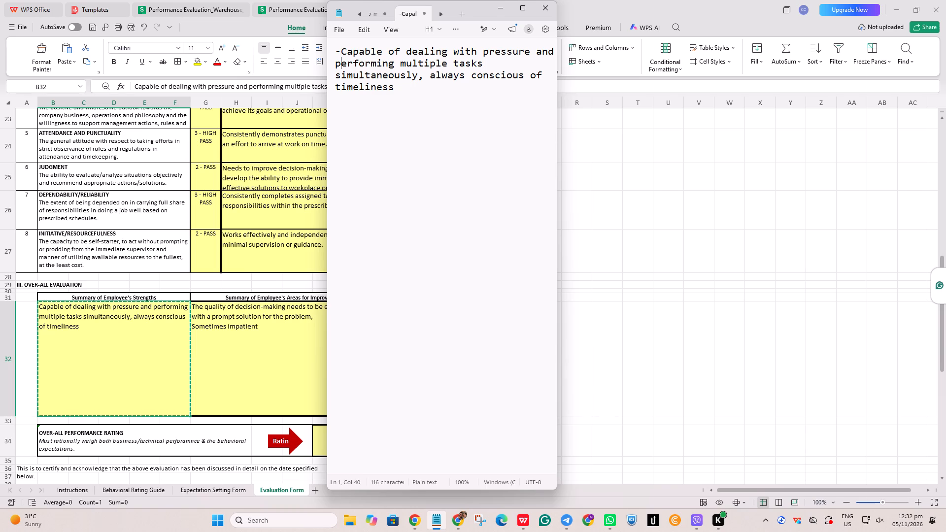
{"action": "key", "text": "Up"}
{"action": "key", "text": "Up"}
{"action": "key", "text": "minus"}
{"action": "key", "text": "minus"}
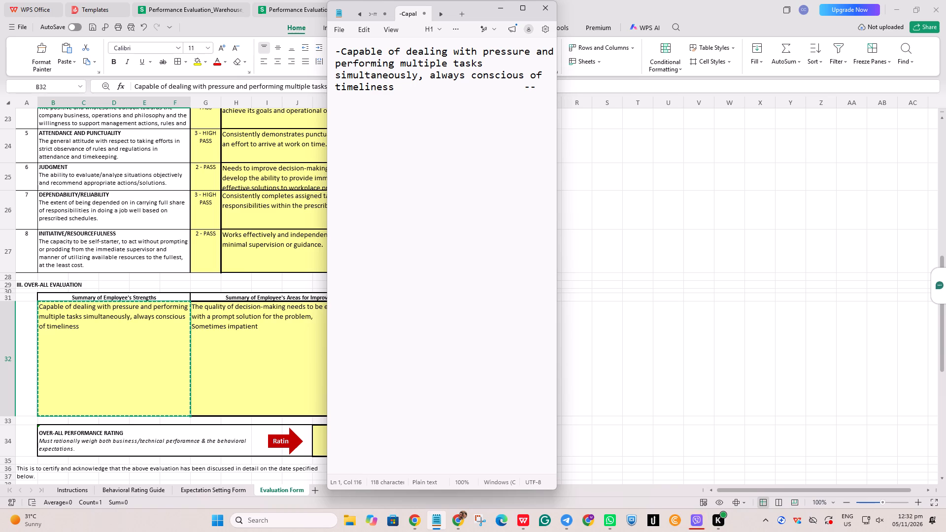
{"action": "key", "text": "BackSpace"}
{"action": "key", "text": "BackSpace"}
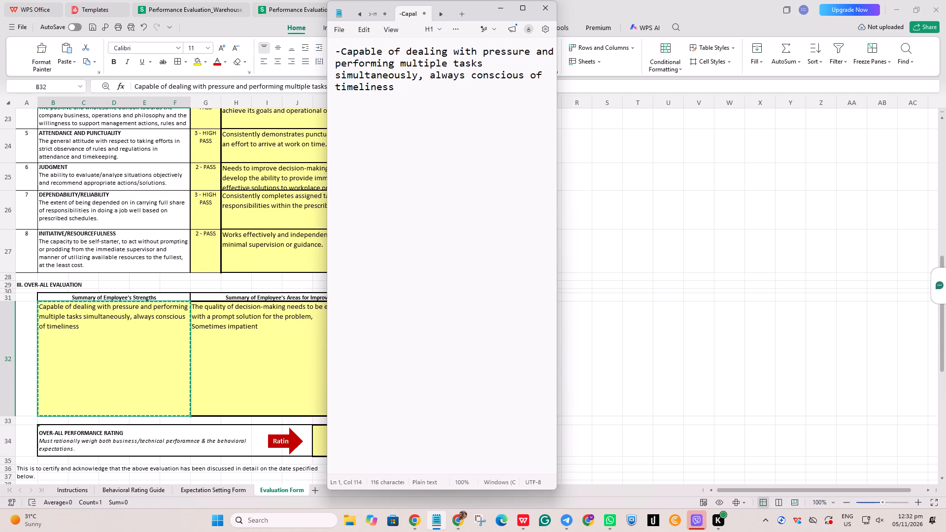
{"action": "key", "text": "Return"}
{"action": "type", "text": "-a"}
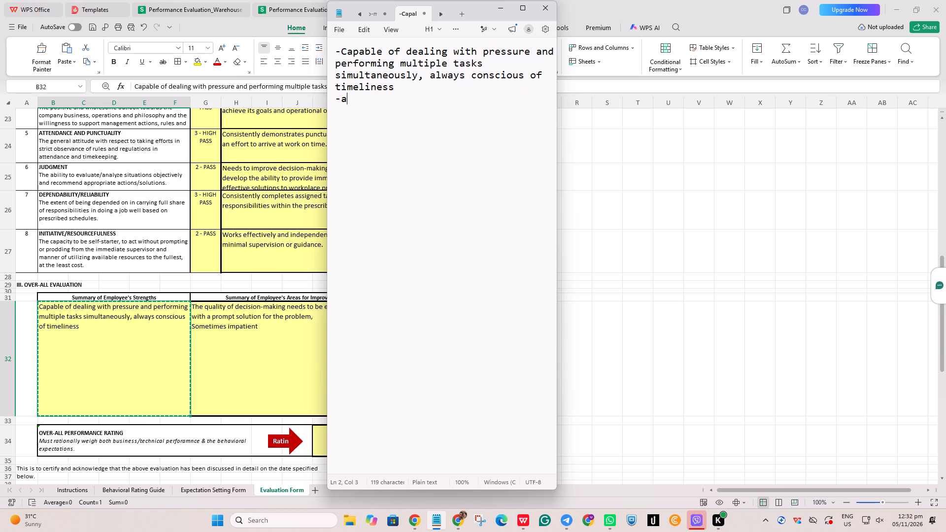
{"action": "type", "text": "lwa"}
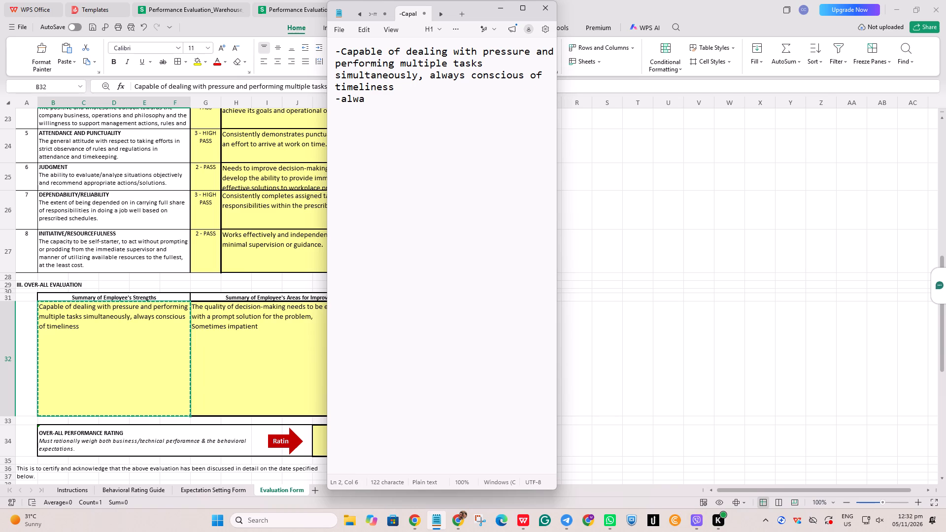
{"action": "type", "text": "ys punctual"}
{"action": "key", "text": "Return"}
Add a third line "-always monitor variances" to the strengths draft.
{"action": "key", "text": "minus"}
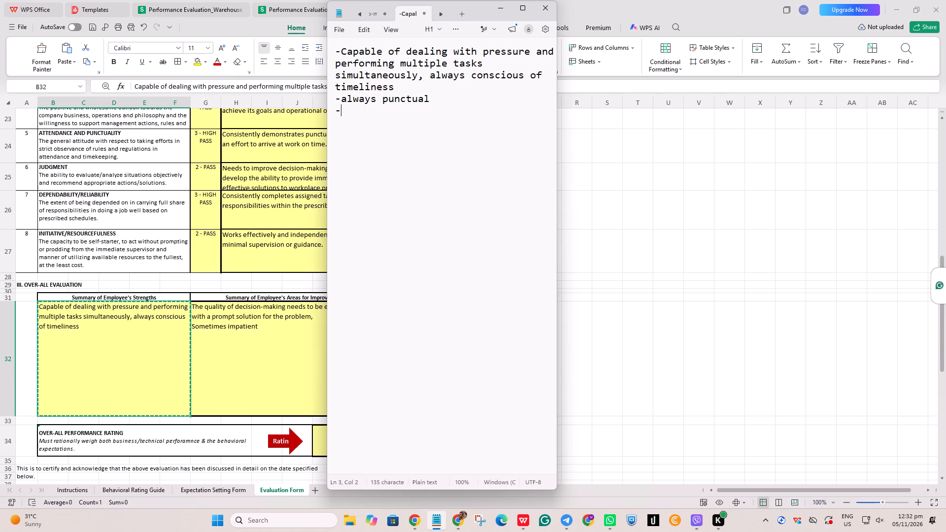
{"action": "type", "text": "always monitor variance"}
{"action": "key", "text": "space"}
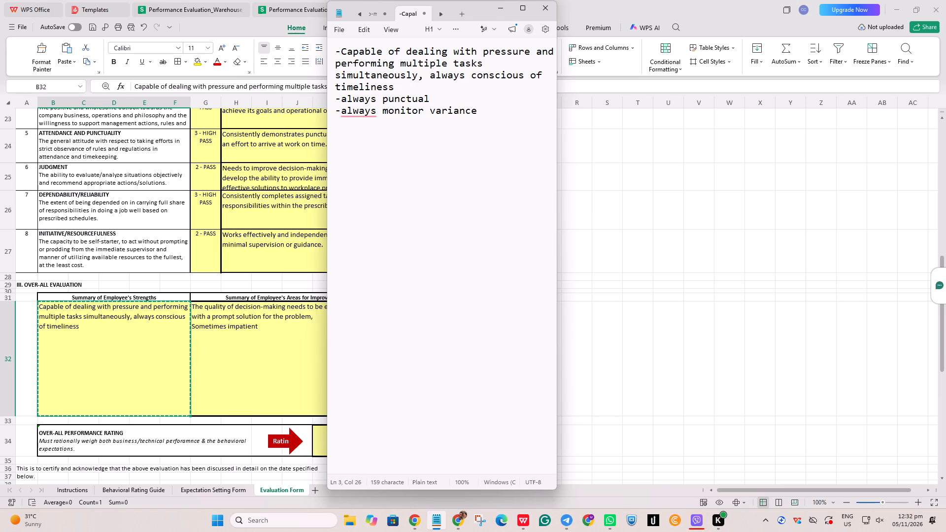
{"action": "key", "text": "BackSpace"}
{"action": "key", "text": "s"}
{"action": "left_click_drag", "start_coordinate": [509, 112], "coordinate": [384, 90]}
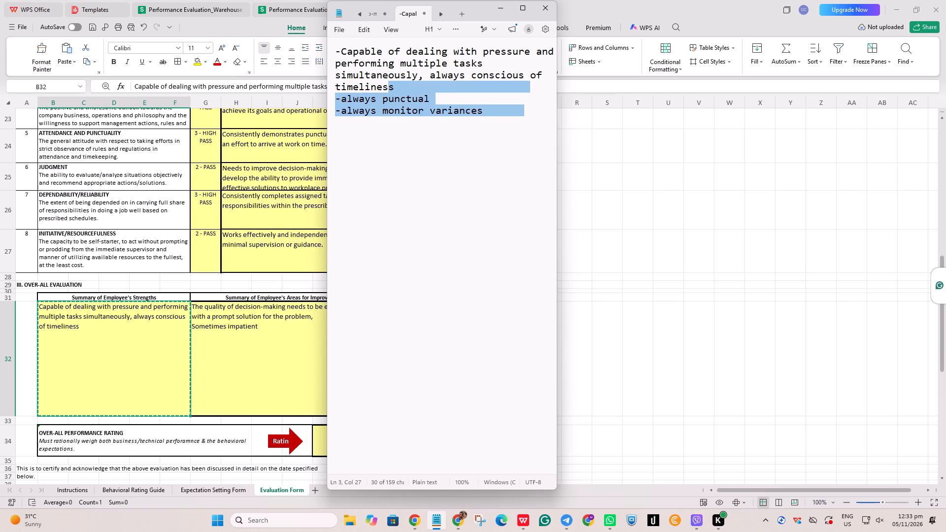
{"action": "left_click_drag", "start_coordinate": [384, 90], "coordinate": [332, 54]}
{"action": "double_click", "coordinate": [329, 53]}
{"action": "left_click", "coordinate": [447, 146]}
{"action": "left_click_drag", "start_coordinate": [498, 113], "coordinate": [325, 56]}
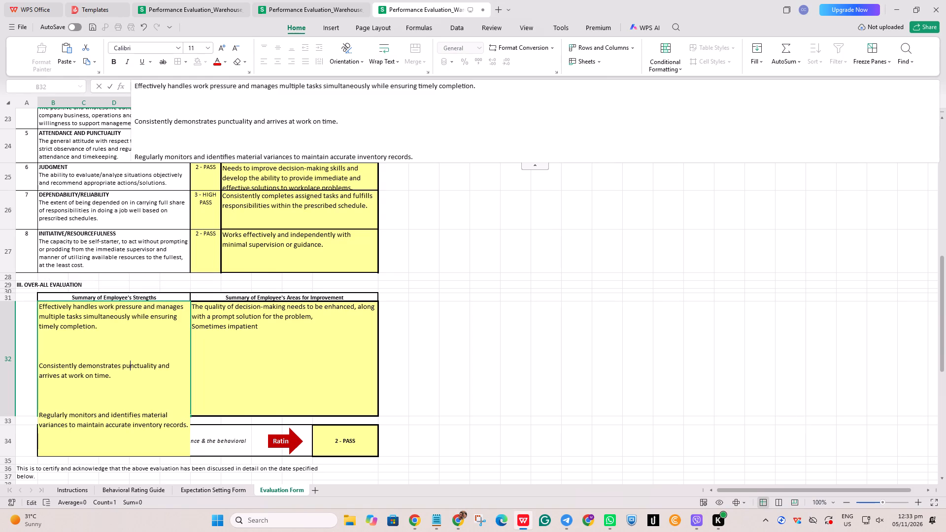
Remove the blank lines between the three strengths and prefix the second and third with a dash.
{"action": "key", "text": "Home"}
{"action": "key", "text": "BackSpace"}
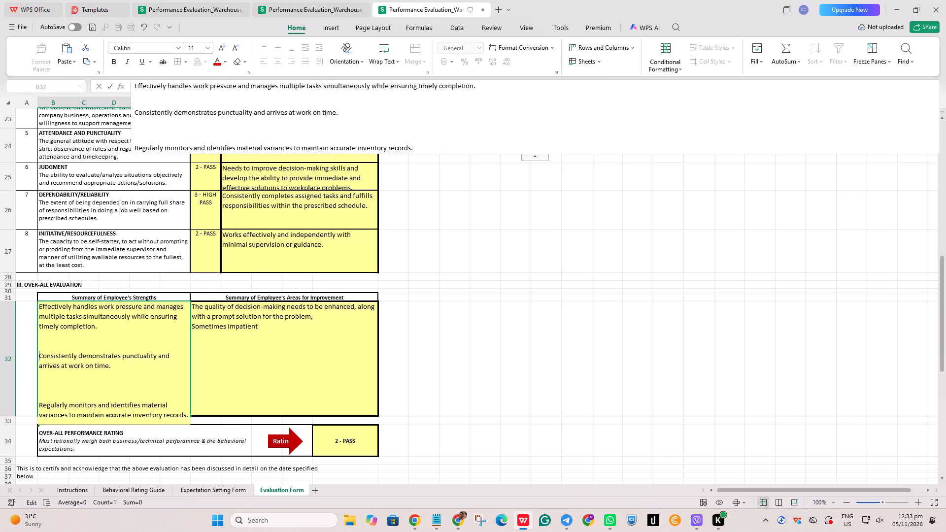
{"action": "key", "text": "BackSpace"}
{"action": "key", "text": "BackSpace"}
{"action": "key", "text": "minus"}
{"action": "key", "text": "Down"}
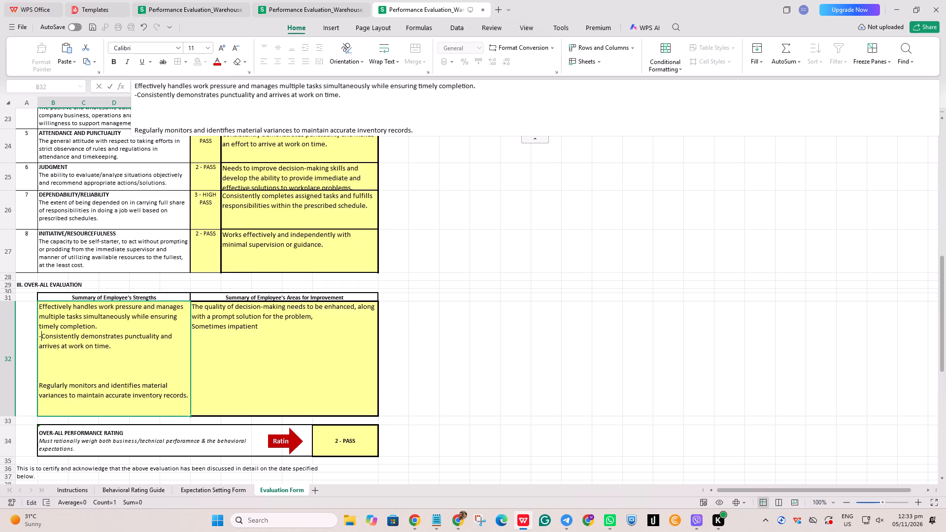
{"action": "key", "text": "Down"}
{"action": "key", "text": "Down"}
{"action": "key", "text": "Down"}
{"action": "key", "text": "Down"}
{"action": "key", "text": "BackSpace"}
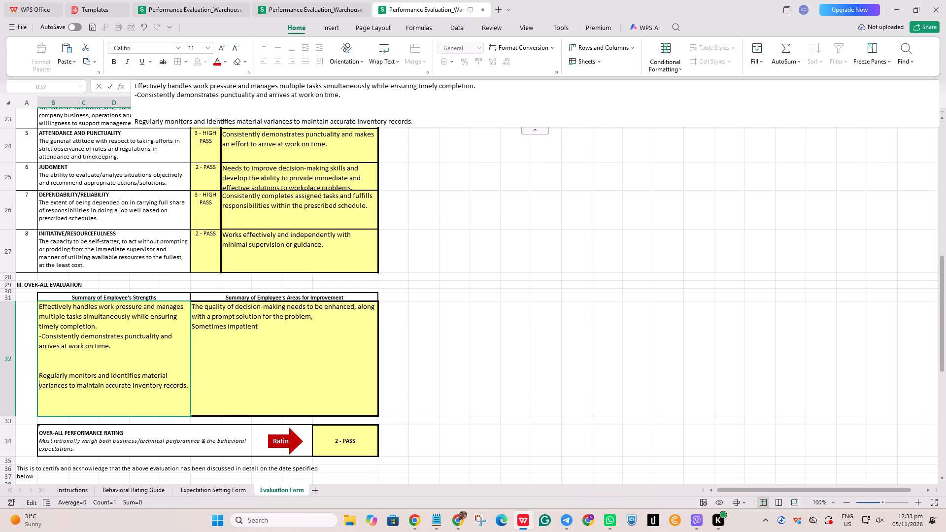
{"action": "key", "text": "BackSpace"}
{"action": "key", "text": "BackSpace"}
{"action": "key", "text": "minus"}
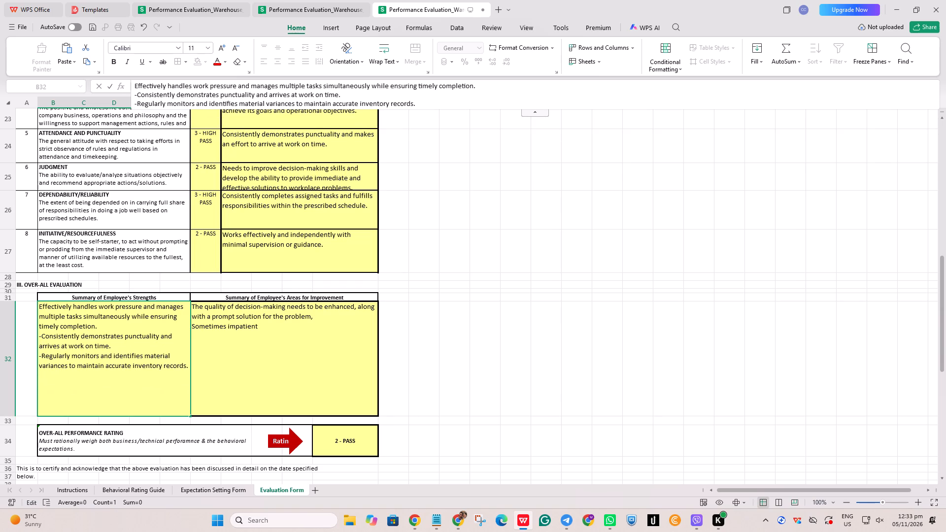
{"action": "key", "text": "Down"}
{"action": "key", "text": "Down"}
{"action": "key", "text": "Down"}
{"action": "key", "text": "Down"}
{"action": "key", "text": "Down"}
{"action": "key", "text": "Down"}
{"action": "key", "text": "Down"}
{"action": "key", "text": "Down"}
{"action": "key", "text": "Down"}
Copy the Summary of Employee's Areas for Improvement from the form into Notepad, replacing the strengths draft.
{"action": "left_click", "coordinate": [263, 352]}
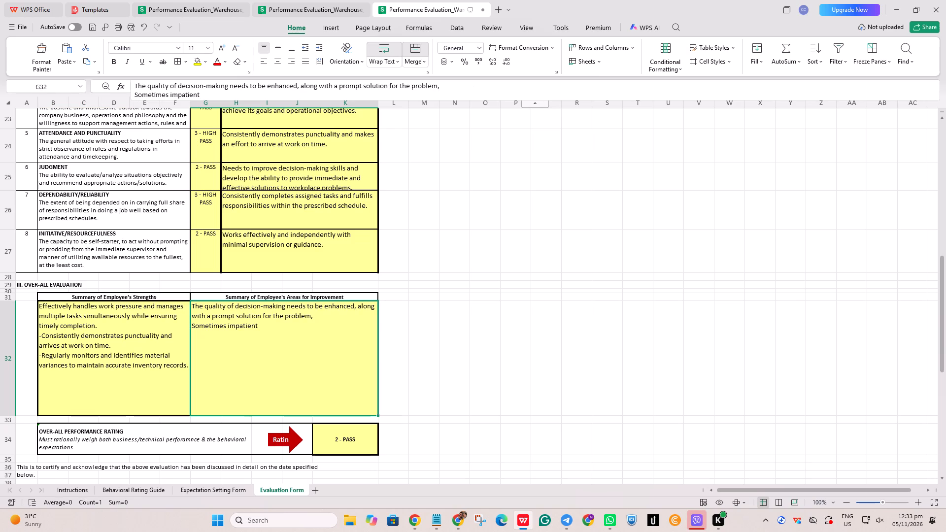
{"action": "key", "text": "ctrl+c"}
{"action": "key", "text": "alt+Tab"}
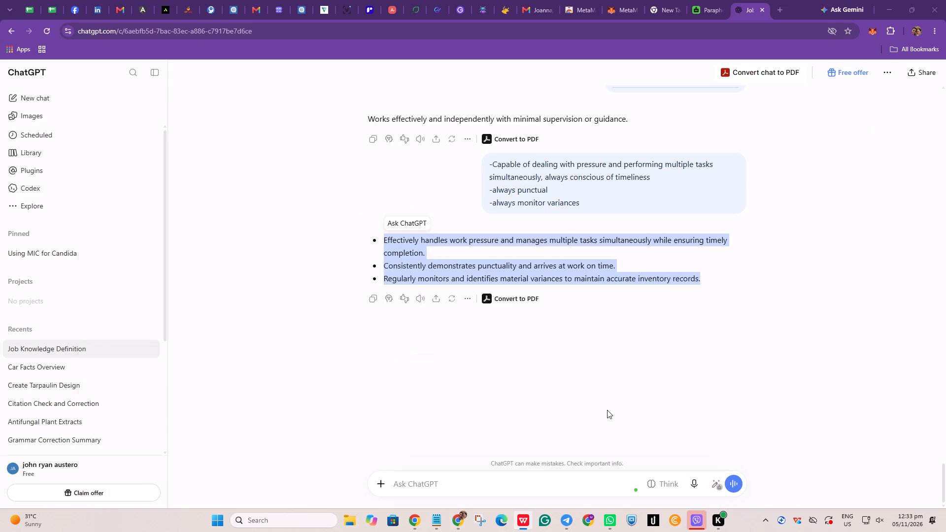
{"action": "key", "text": "alt+Tab"}
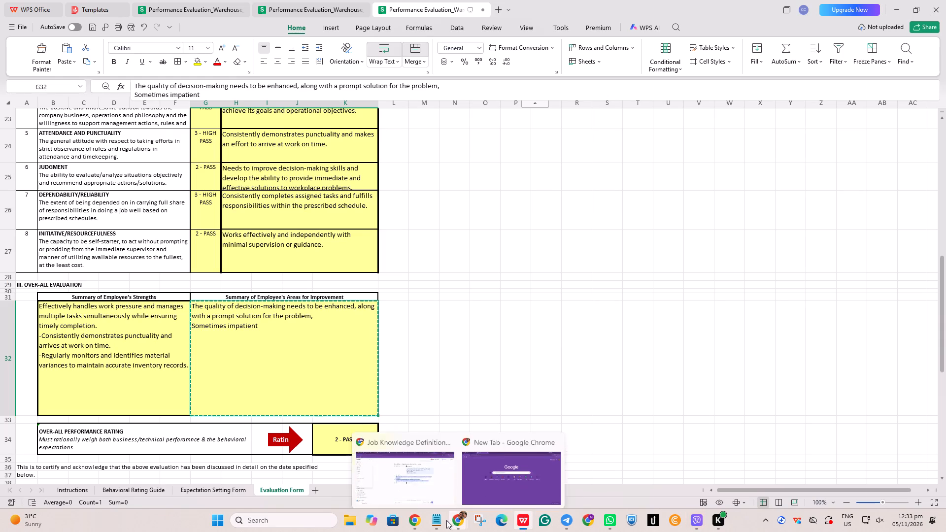
{"action": "left_click", "coordinate": [436, 522]}
{"action": "key", "text": "ctrl+v"}
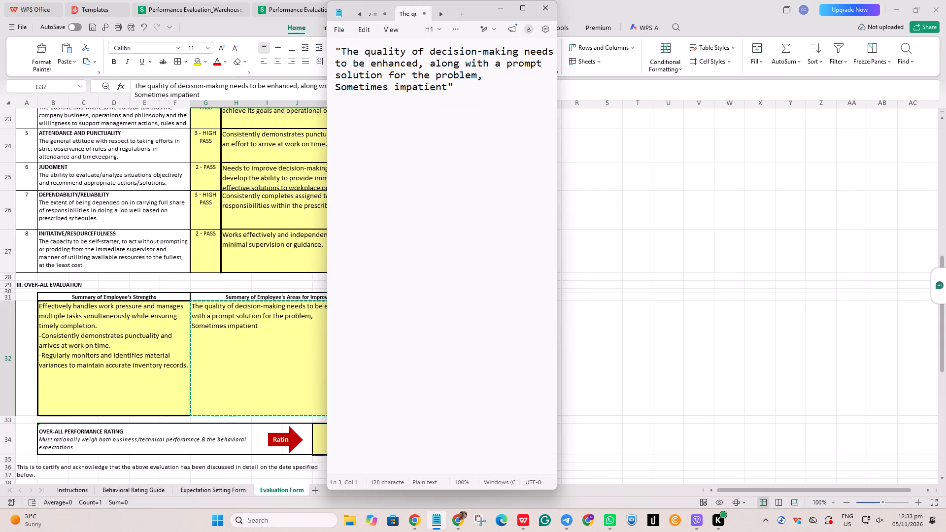
Remove the quotation marks around the areas-for-improvement draft in Notepad and prefix both of its items with a dash.
{"action": "key", "text": "Up"}
{"action": "key", "text": "Up"}
{"action": "key", "text": "Up"}
{"action": "key", "text": "Up"}
{"action": "key", "text": "Up"}
{"action": "key", "text": "Up"}
{"action": "key", "text": "Up"}
{"action": "key", "text": "Up"}
{"action": "key", "text": "Up"}
{"action": "key", "text": "Up"}
{"action": "key", "text": "shift+Right"}
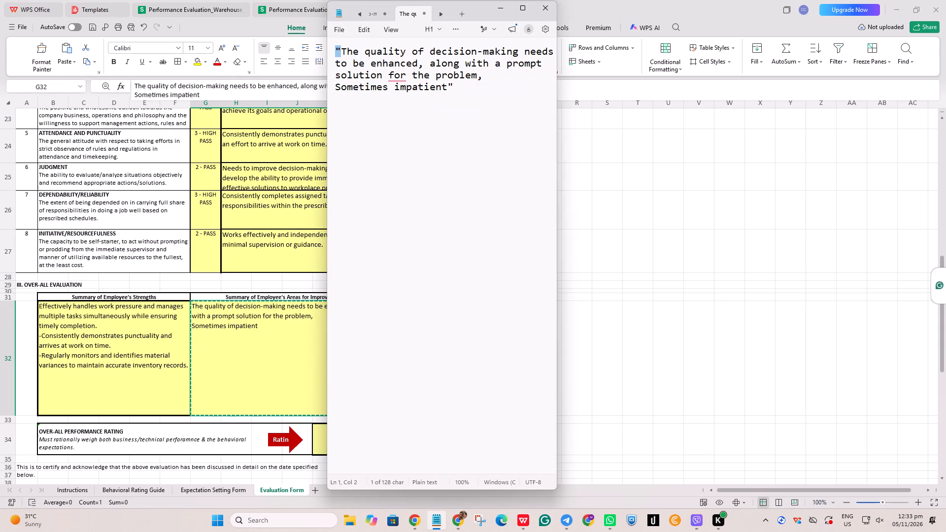
{"action": "key", "text": "minus"}
{"action": "key", "text": "Down"}
{"action": "key", "text": "Down"}
{"action": "key", "text": "Down"}
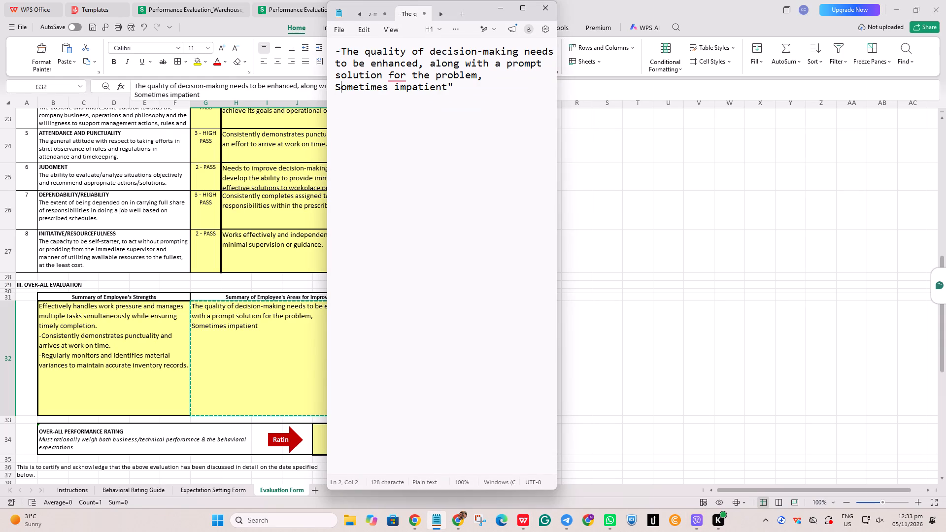
{"action": "key", "text": "End"}
{"action": "key", "text": "BackSpace"}
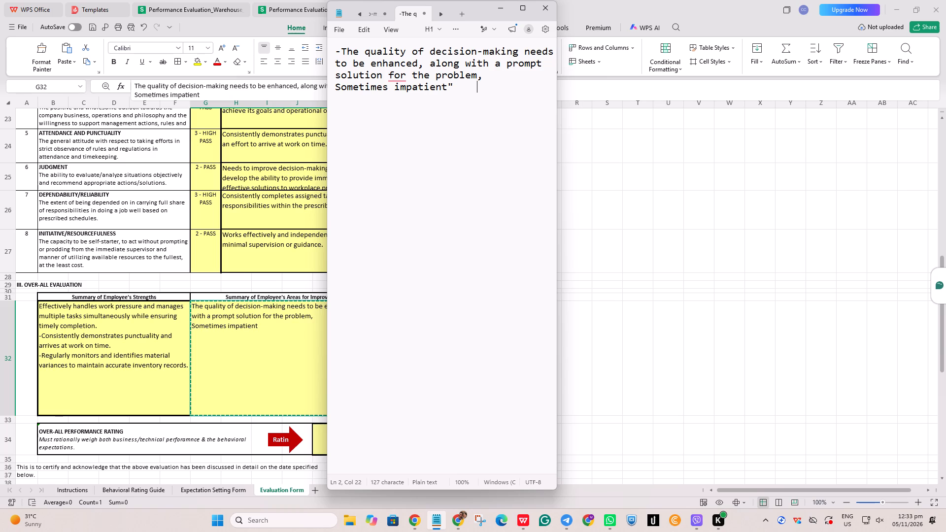
{"action": "key", "text": "BackSpace"}
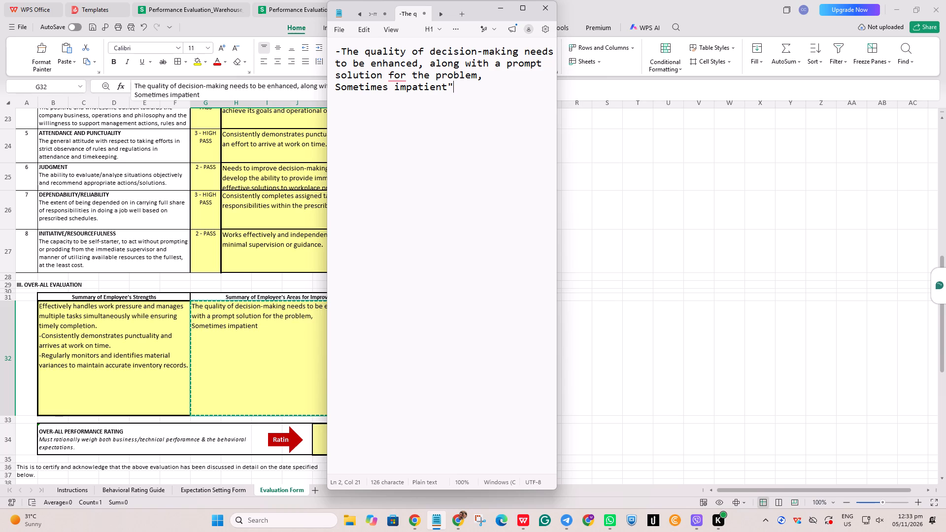
{"action": "key", "text": "BackSpace"}
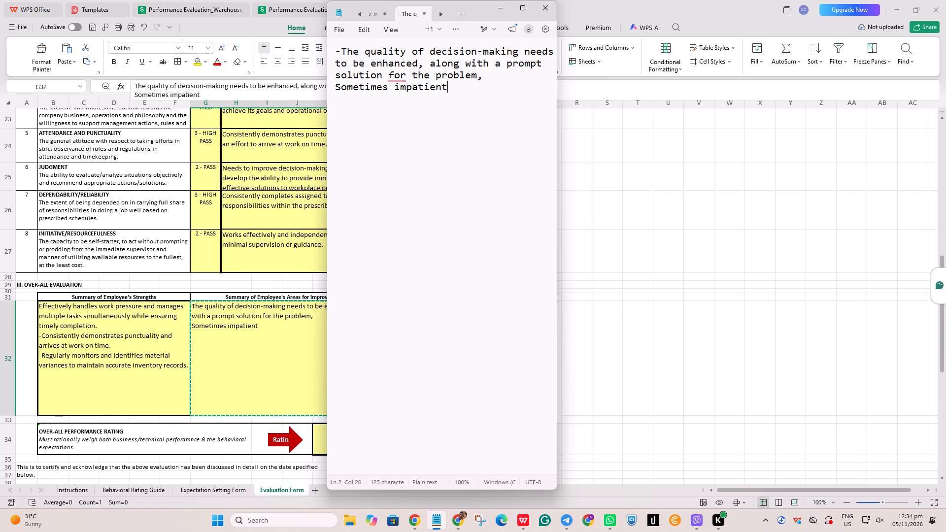
{"action": "key", "text": "Home"}
{"action": "key", "text": "minus"}
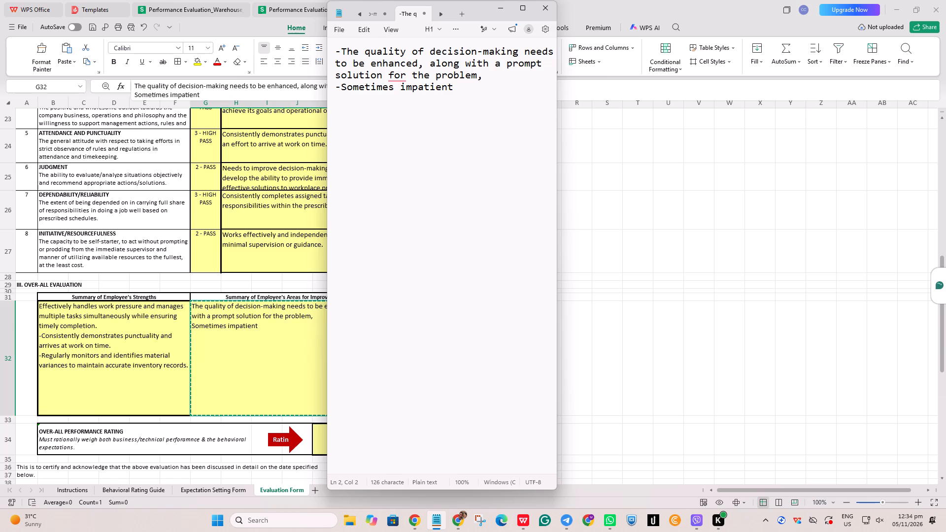
Add a third item to the Notepad draft reading "-easily get distracted when under pressure".
{"action": "key", "text": "Down"}
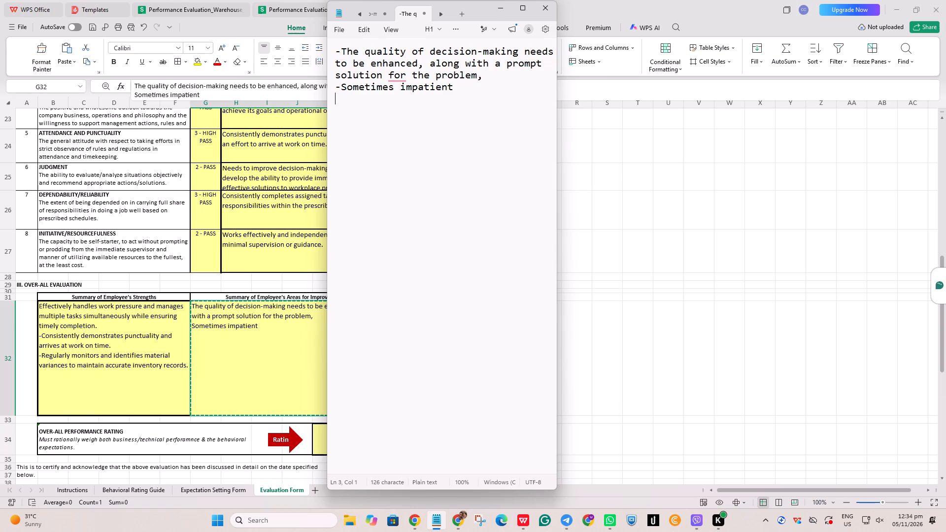
{"action": "key", "text": "minus"}
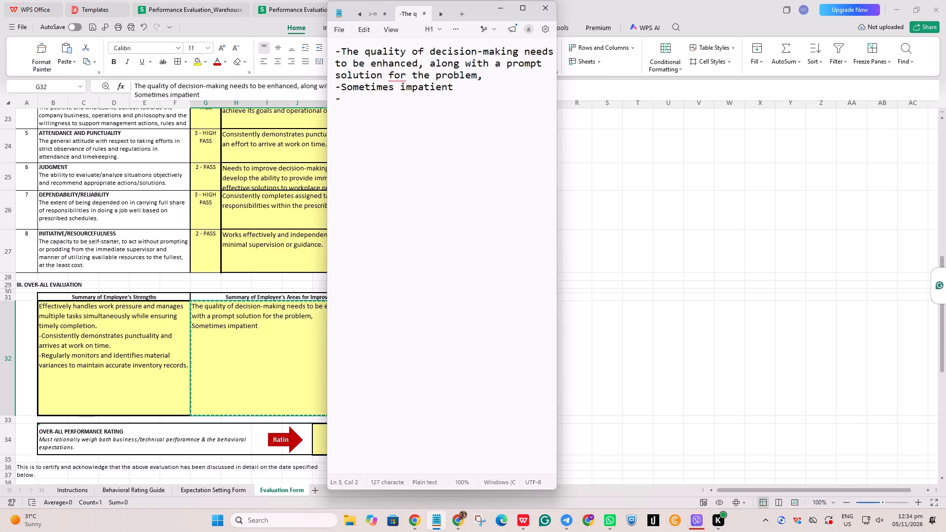
{"action": "type", "text": "eassily get"}
{"action": "key", "text": "space"}
{"action": "type", "text": "tr"}
{"action": "key", "text": "a"}
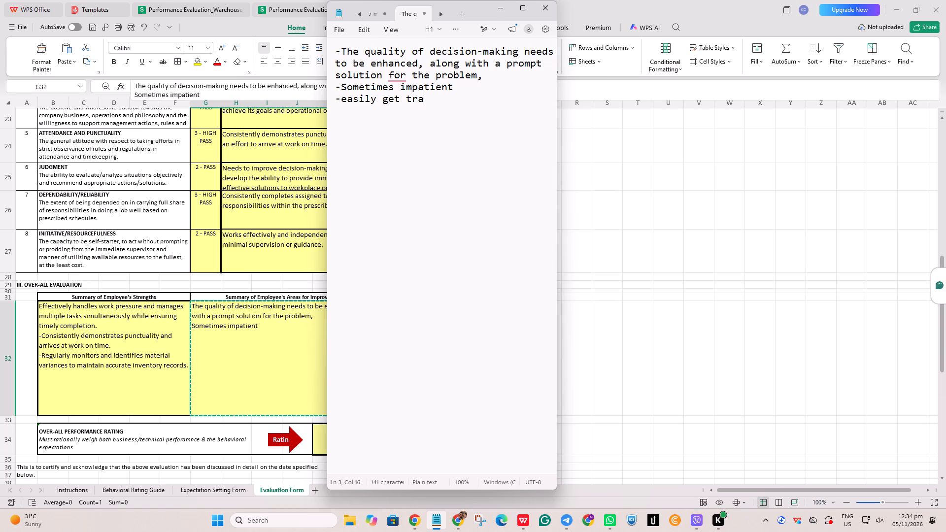
{"action": "key", "text": "BackSpace"}
{"action": "key", "text": "BackSpace"}
{"action": "key", "text": "BackSpace"}
{"action": "type", "text": "dis"}
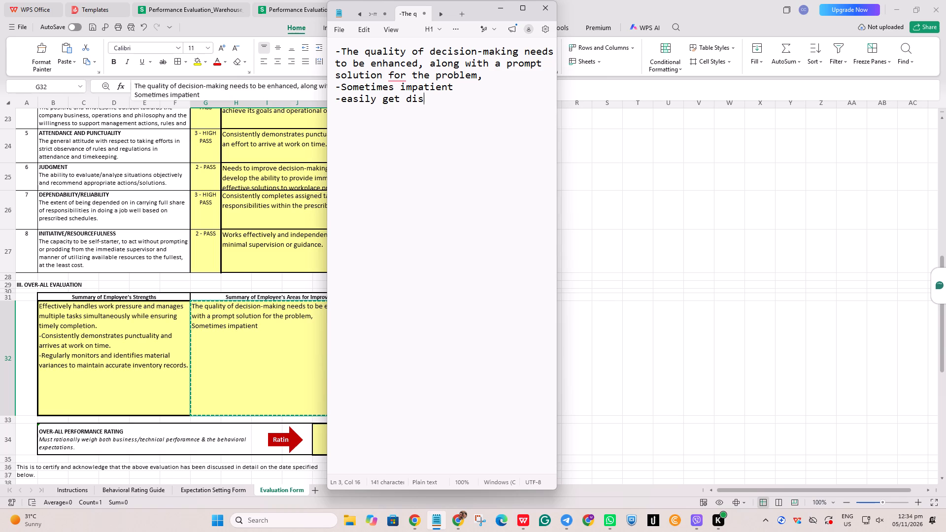
{"action": "type", "text": "tracted"}
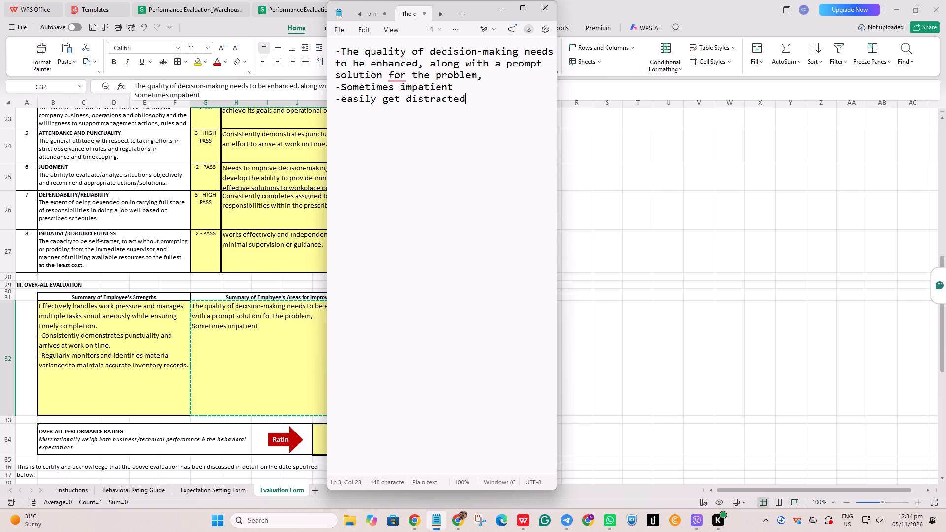
{"action": "key", "text": "BackSpace"}
{"action": "key", "text": "BackSpace"}
{"action": "key", "text": "BackSpace"}
{"action": "key", "text": "BackSpace"}
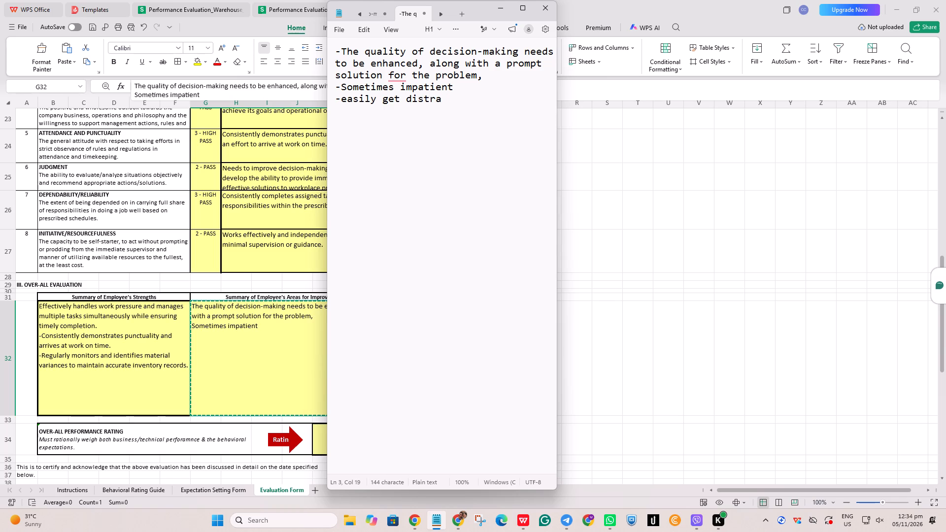
{"action": "type", "text": "cted"}
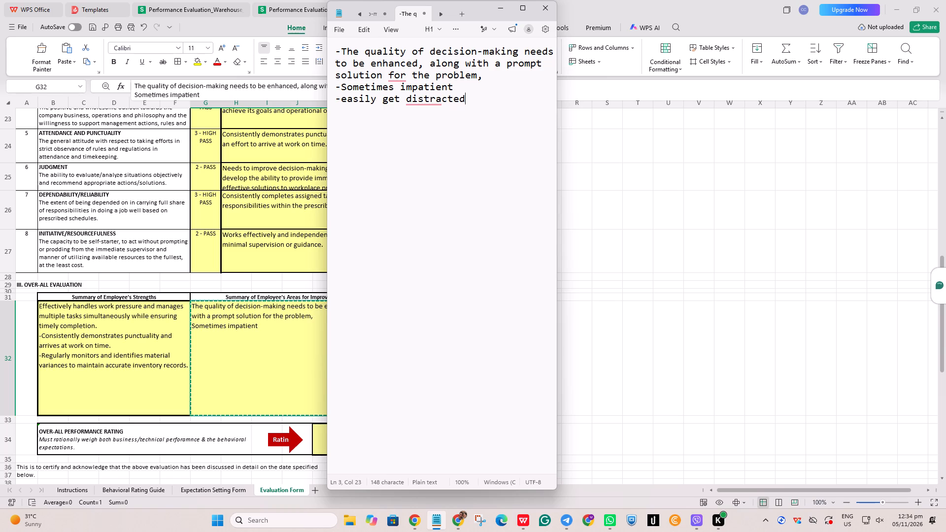
{"action": "key", "text": "space"}
{"action": "type", "text": "when under pressure"}
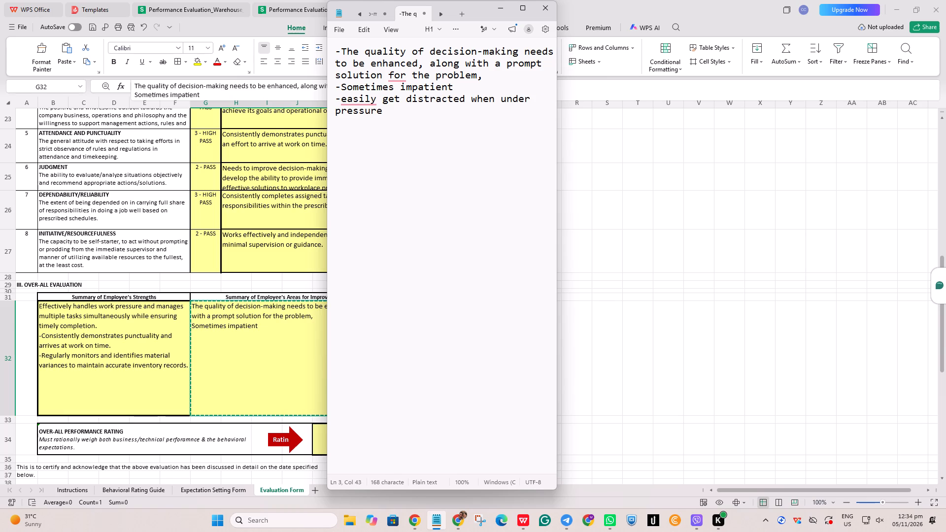
Copy the whole three-item areas-for-improvement draft and submit it in the ChatGPT conversation.
{"action": "left_click_drag", "start_coordinate": [429, 118], "coordinate": [296, 66]}
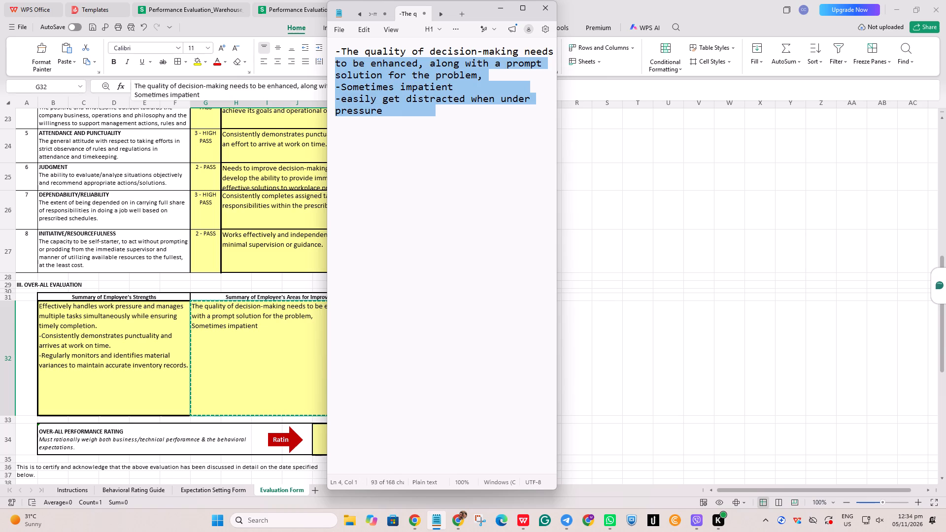
{"action": "left_click_drag", "start_coordinate": [296, 66], "coordinate": [296, 56]}
{"action": "key", "text": "ctrl+c"}
{"action": "key", "text": "alt+Tab"}
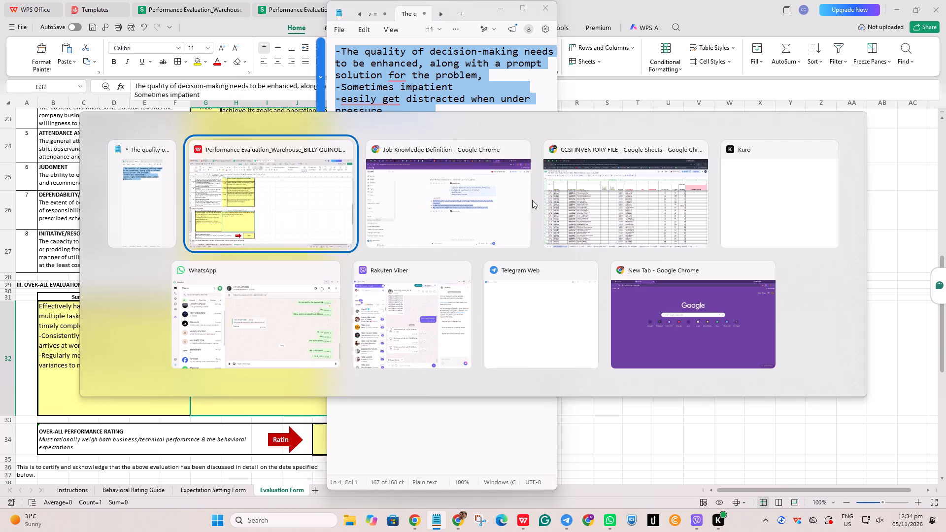
{"action": "key", "text": "alt+Tab"}
{"action": "left_click", "coordinate": [437, 486]}
{"action": "key", "text": "ctrl+v"}
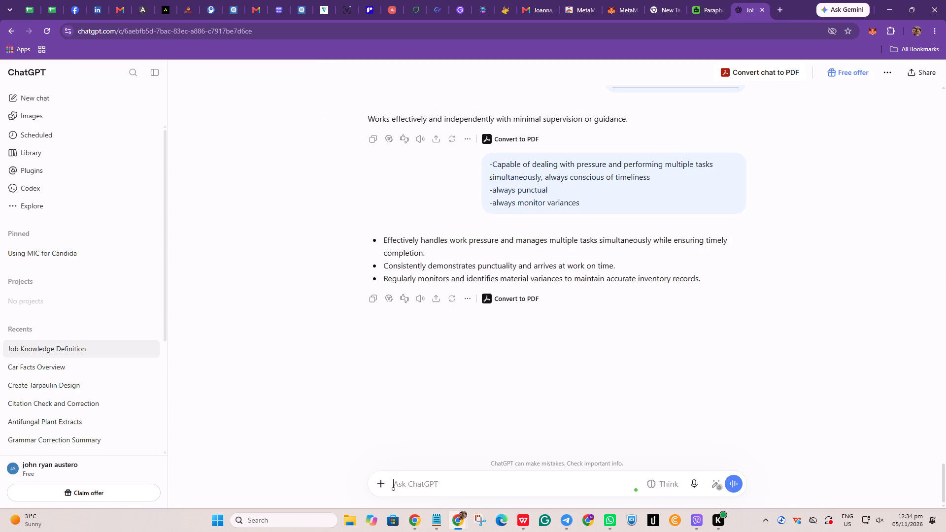
{"action": "left_click", "coordinate": [734, 487]}
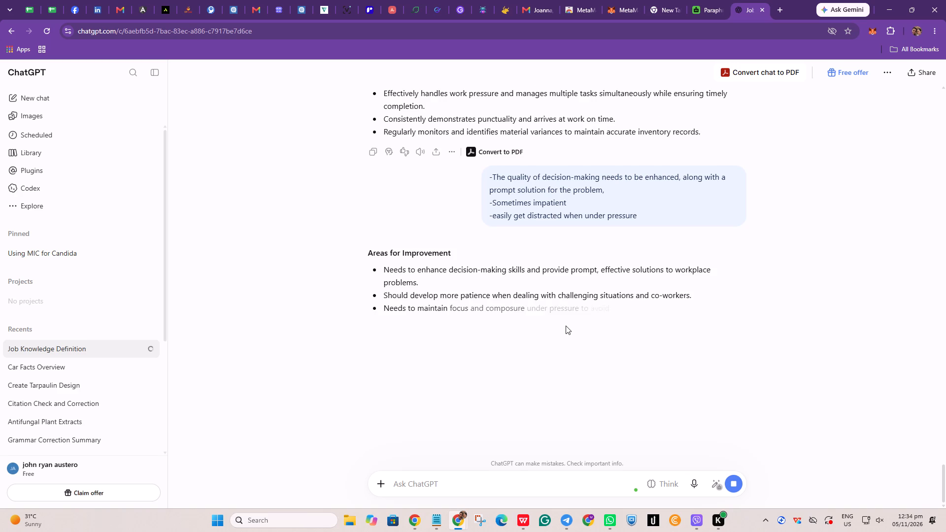
Replace the Summary of Employee's Areas for Improvement in the evaluation form with ChatGPT's three reworded points on decision-making, patience and focus under pressure.
{"action": "left_click_drag", "start_coordinate": [426, 324], "coordinate": [374, 291]}
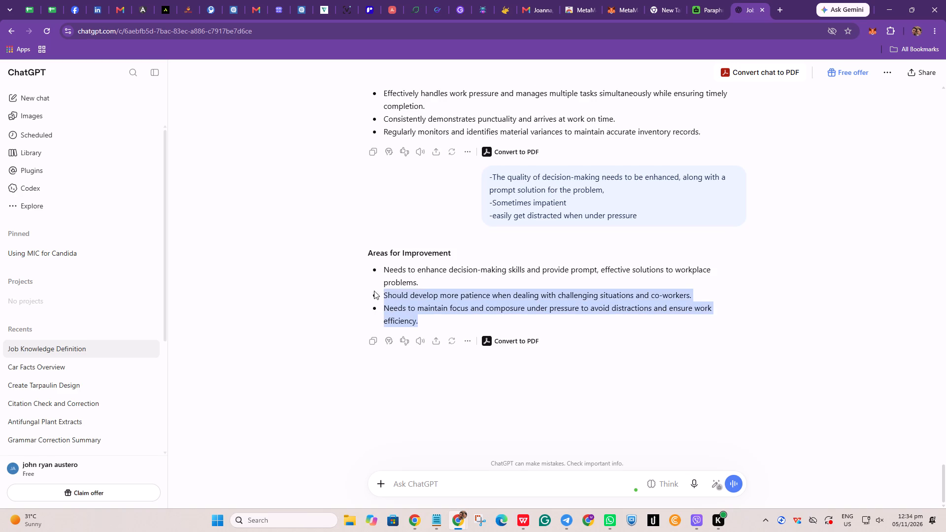
{"action": "left_click_drag", "start_coordinate": [374, 291], "coordinate": [370, 271]}
{"action": "key", "text": "ctrl+c"}
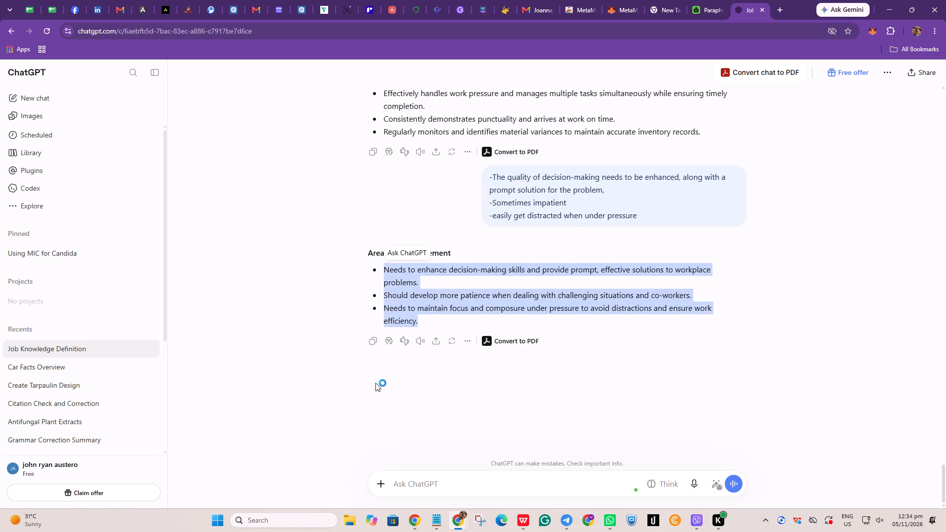
{"action": "key", "text": "alt+Tab"}
{"action": "key", "text": "alt+Tab"}
{"action": "key", "text": "alt+Tab"}
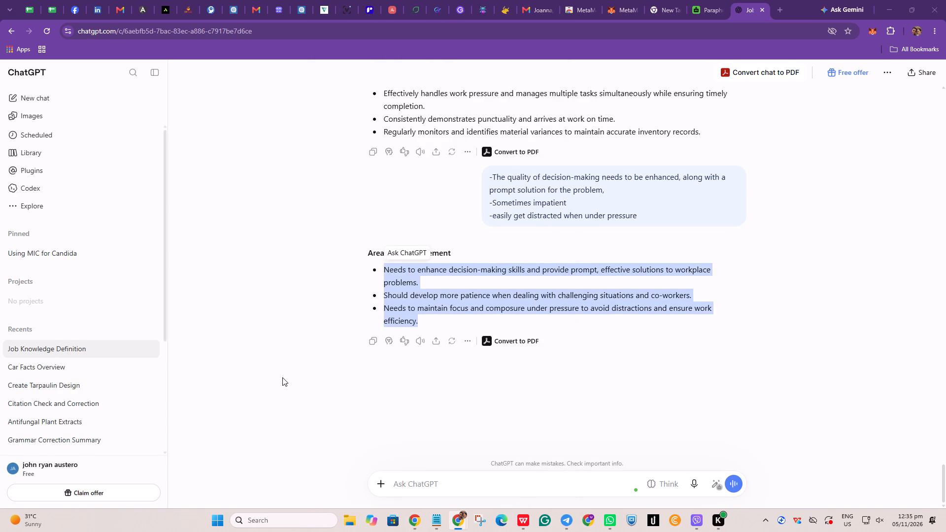
{"action": "key", "text": "alt+Tab"}
{"action": "double_click", "coordinate": [278, 350]}
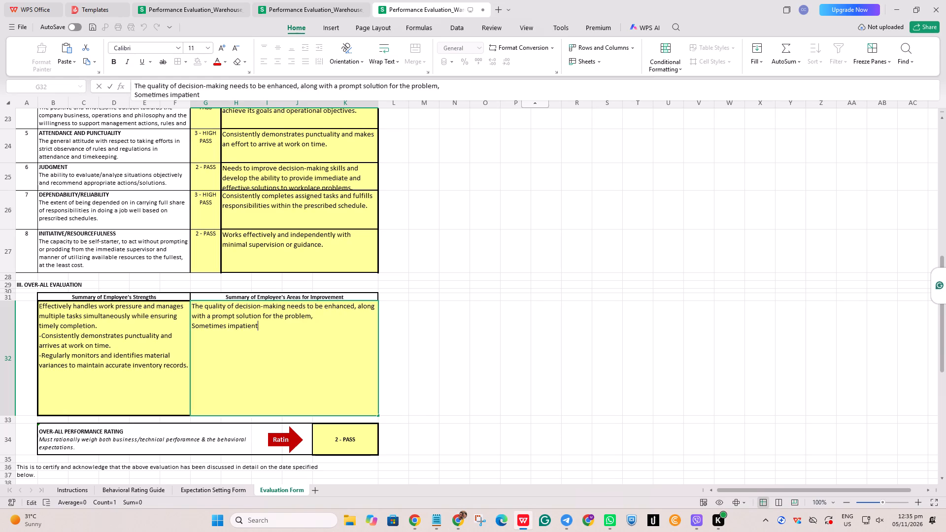
{"action": "left_click_drag", "start_coordinate": [284, 341], "coordinate": [185, 302]}
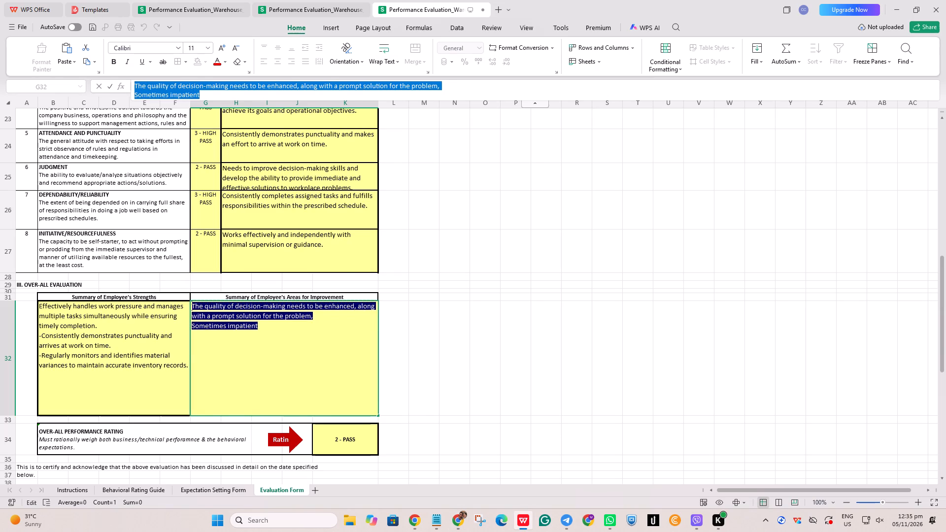
{"action": "key", "text": "ctrl+v"}
Remove the blank lines between the three areas for improvement and prefix the second and third with a dash.
{"action": "key", "text": "Up"}
{"action": "key", "text": "Up"}
{"action": "key", "text": "Up"}
{"action": "key", "text": "Up"}
{"action": "key", "text": "Up"}
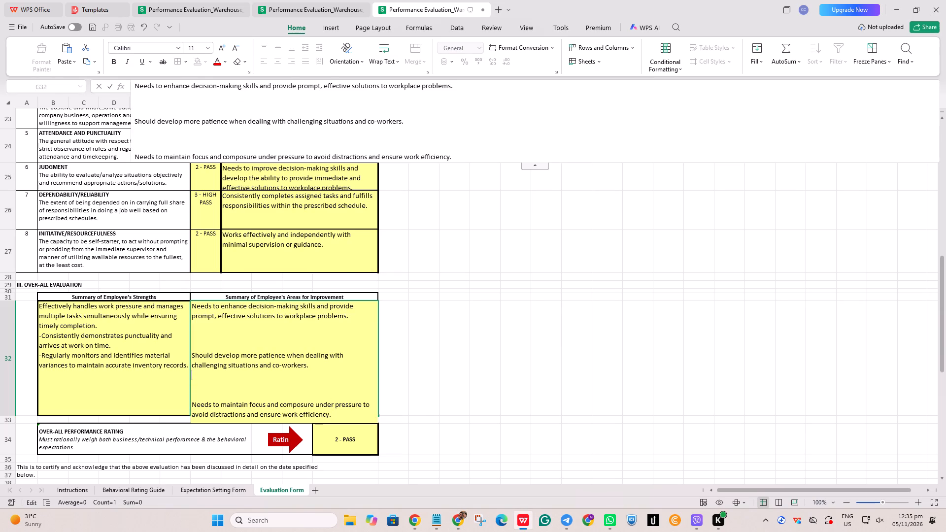
{"action": "key", "text": "Up"}
{"action": "key", "text": "BackSpace"}
{"action": "key", "text": "BackSpace"}
{"action": "key", "text": "BackSpace"}
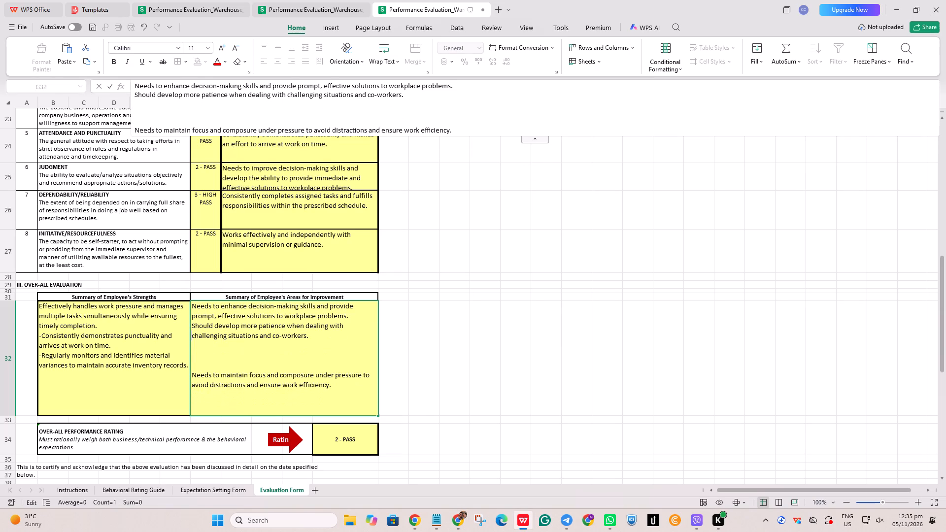
{"action": "key", "text": "minus"}
{"action": "key", "text": "Down"}
{"action": "key", "text": "Down"}
{"action": "key", "text": "Down"}
{"action": "key", "text": "Down"}
{"action": "key", "text": "Down"}
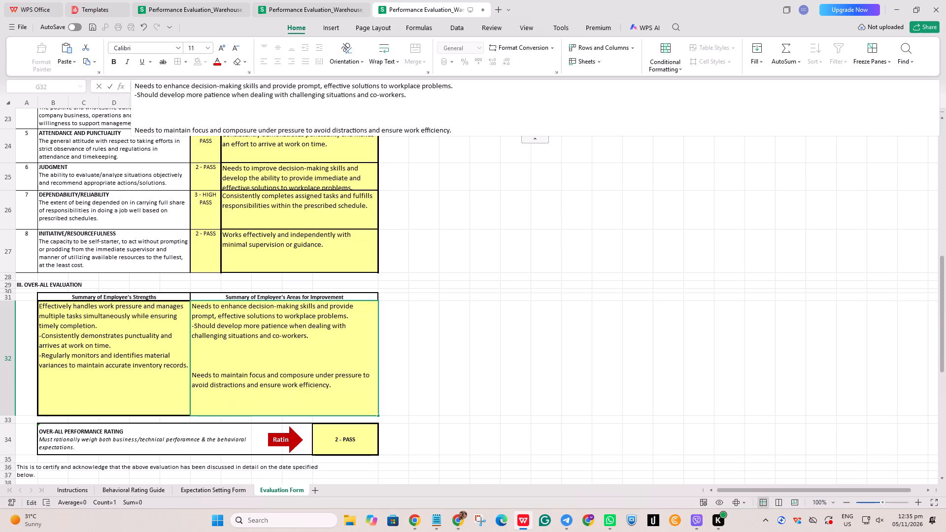
{"action": "key", "text": "BackSpace"}
{"action": "key", "text": "BackSpace"}
{"action": "key", "text": "BackSpace"}
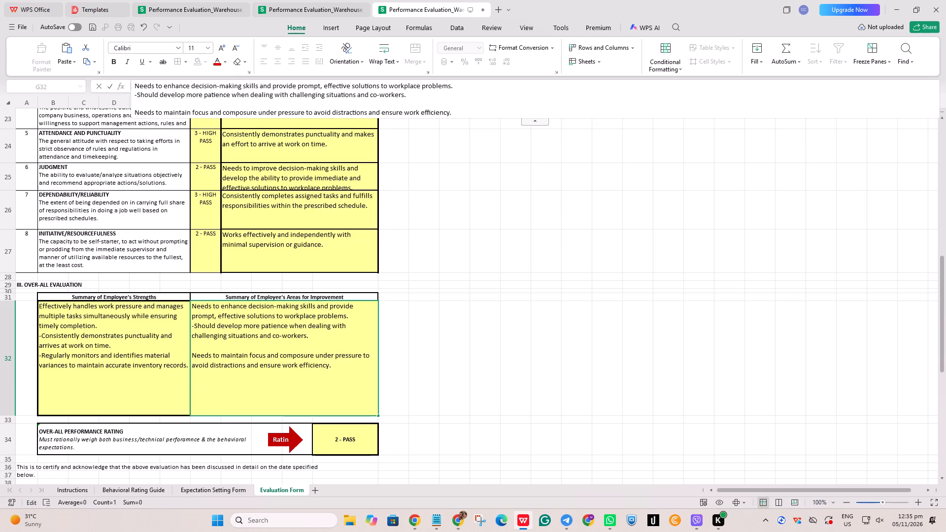
{"action": "key", "text": "minus"}
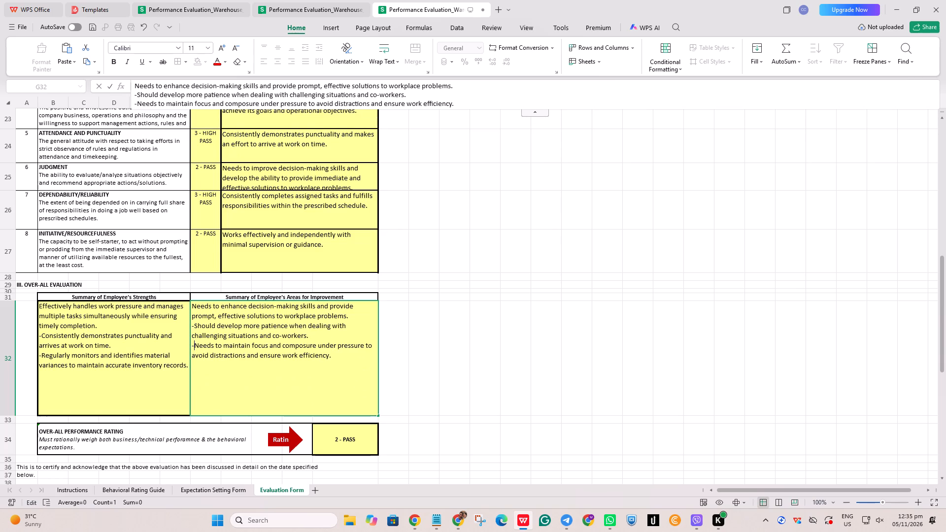
{"action": "key", "text": "Return"}
{"action": "key", "text": "Up"}
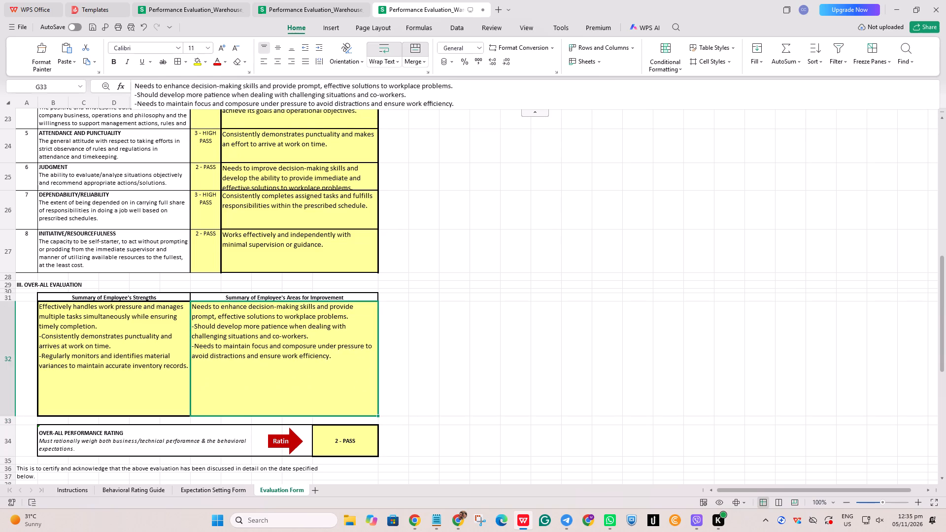
Look over the completed evaluation form and save the workbook.
{"action": "left_click", "coordinate": [509, 356]}
{"action": "scroll", "coordinate": [512, 350], "scroll_direction": "down", "scroll_amount": 3}
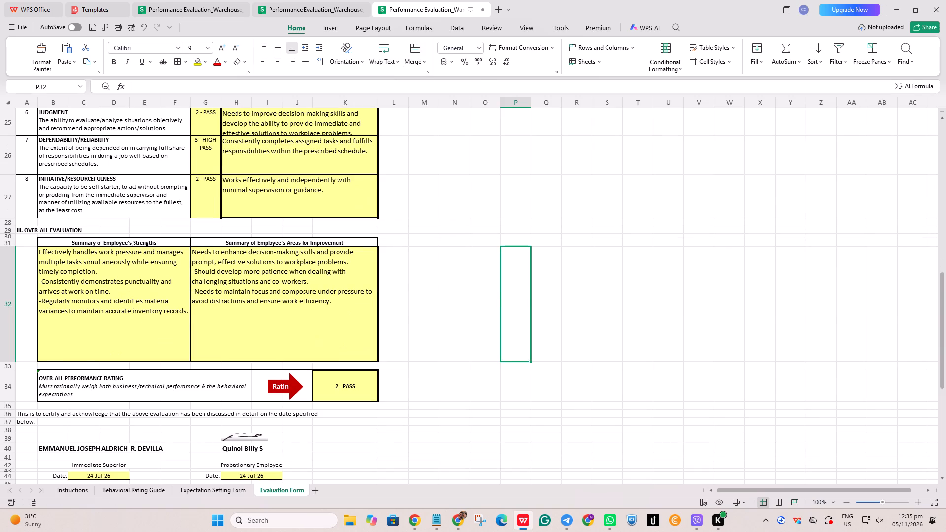
{"action": "scroll", "coordinate": [412, 322], "scroll_direction": "up", "scroll_amount": 8}
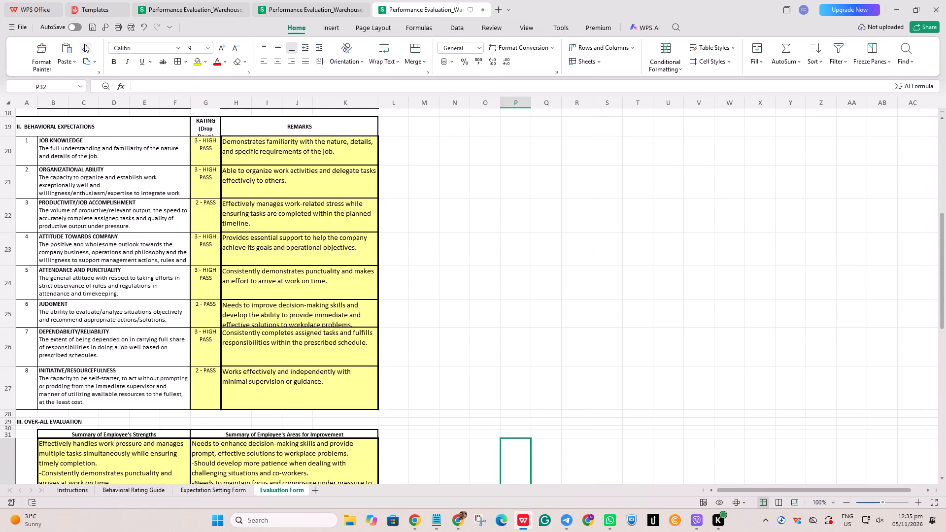
{"action": "left_click", "coordinate": [25, 27]}
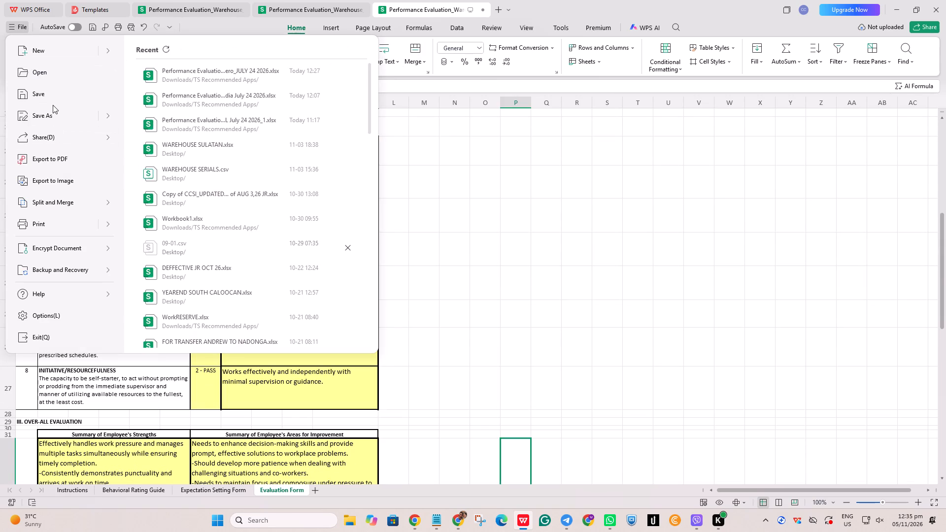
{"action": "left_click", "coordinate": [54, 101]}
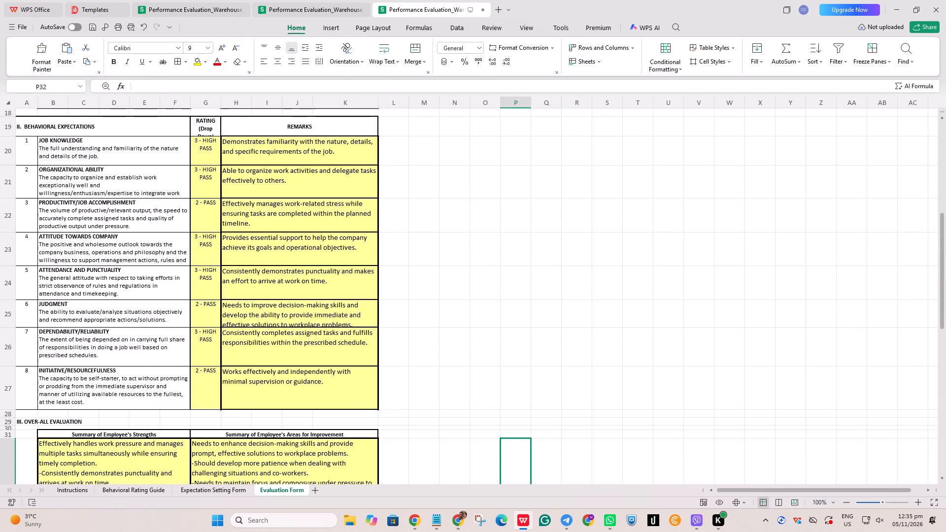
{"action": "left_click", "coordinate": [608, 243]}
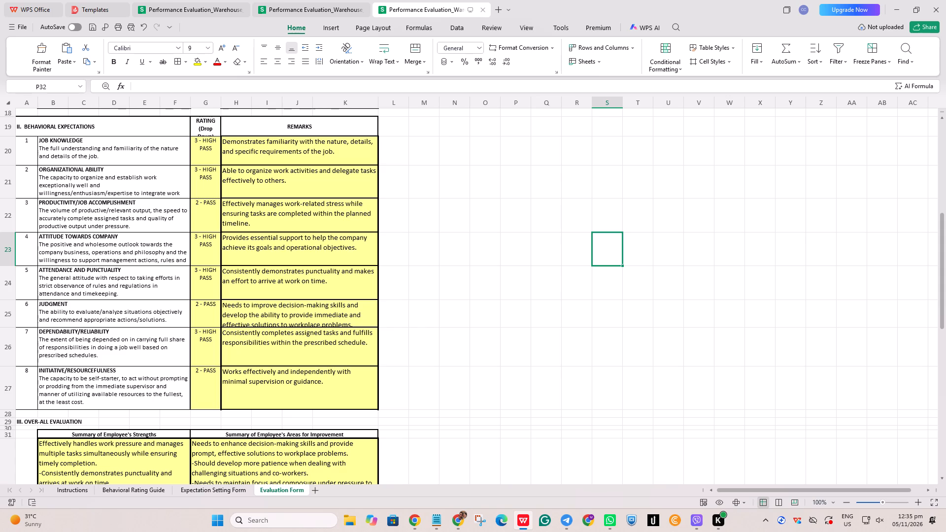
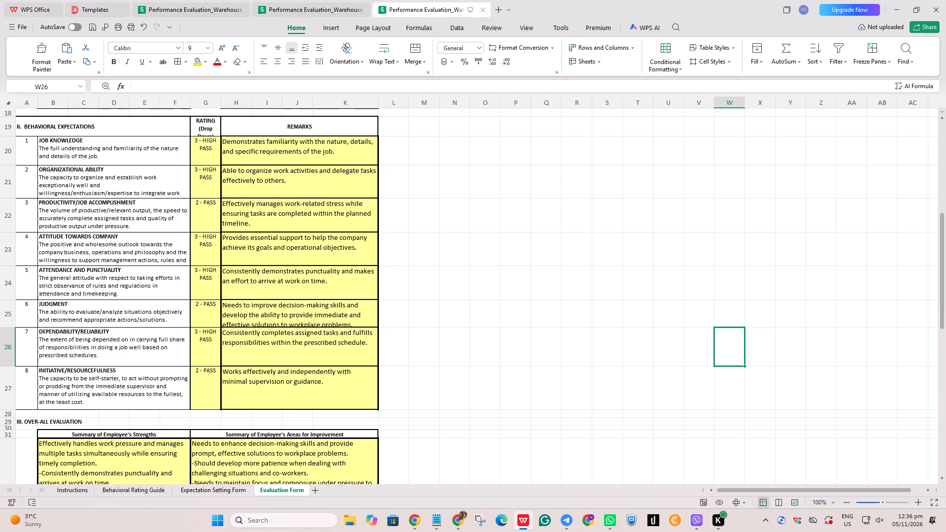
Save a copy of the first open performance evaluation workbook to the Desktop, adding " jr1" after the existing file name.
{"action": "left_click", "coordinate": [181, 0]}
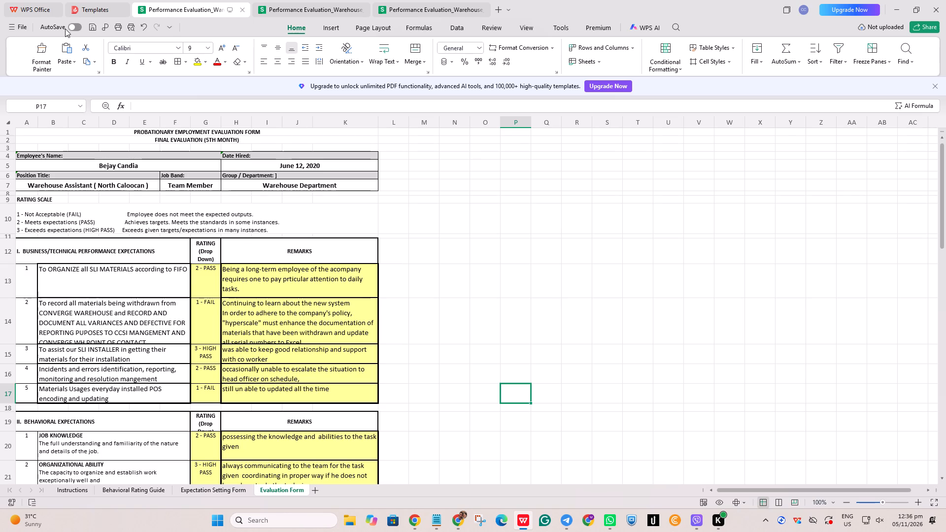
{"action": "left_click", "coordinate": [181, 8]}
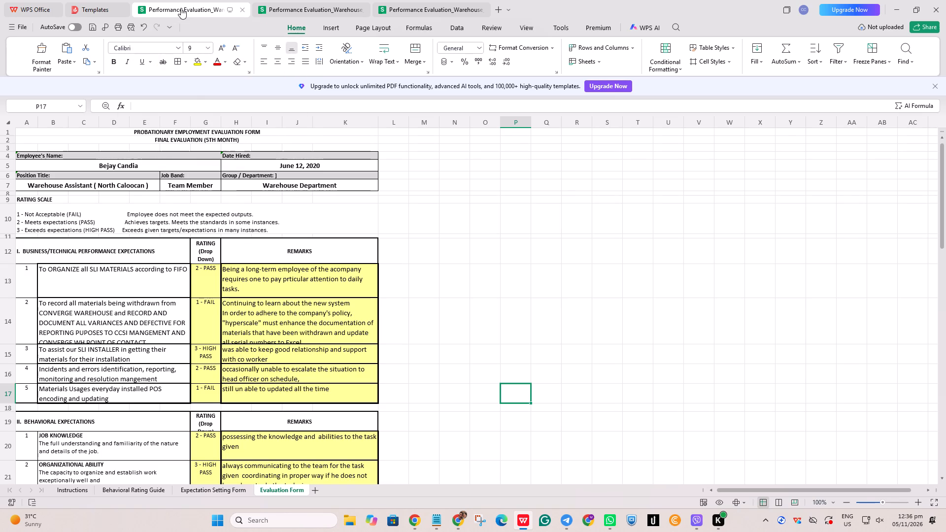
{"action": "left_click", "coordinate": [181, 7]}
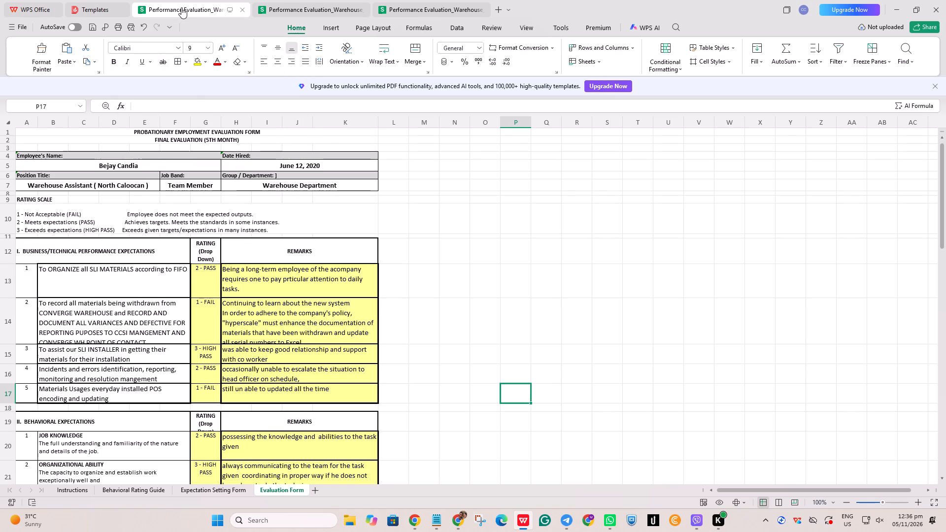
{"action": "right_click", "coordinate": [181, 7]}
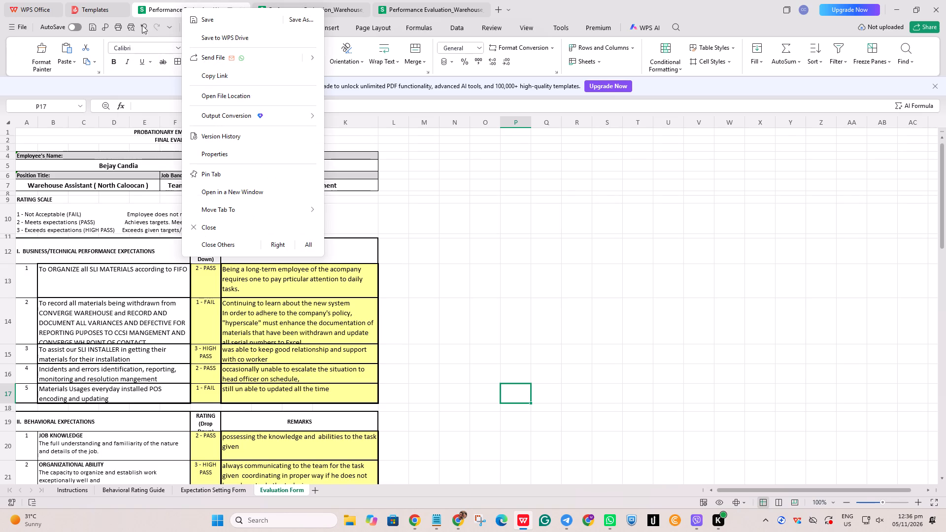
{"action": "left_click", "coordinate": [18, 31]}
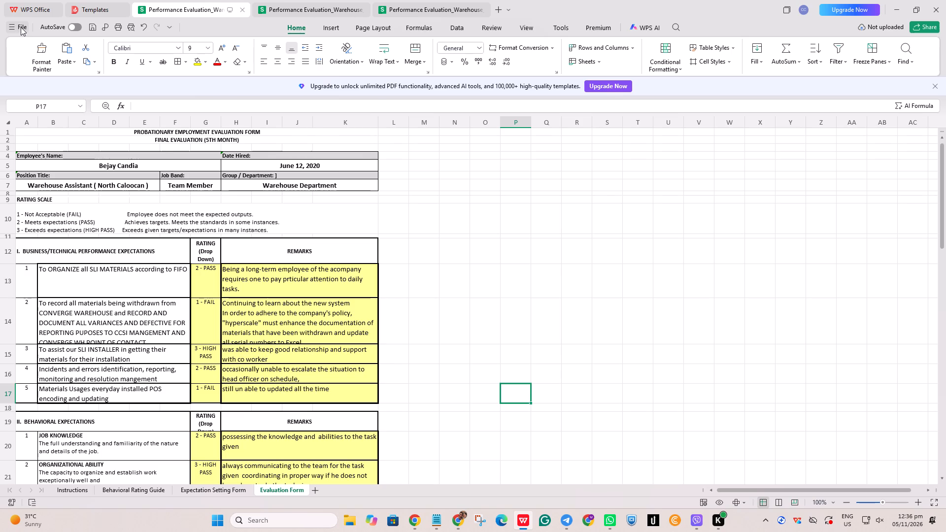
{"action": "left_click", "coordinate": [21, 27]}
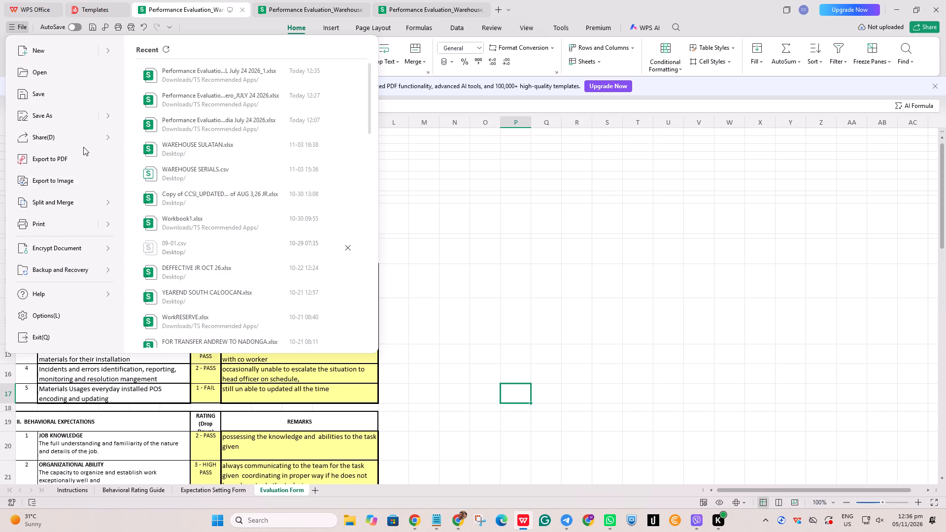
{"action": "left_click", "coordinate": [64, 112]}
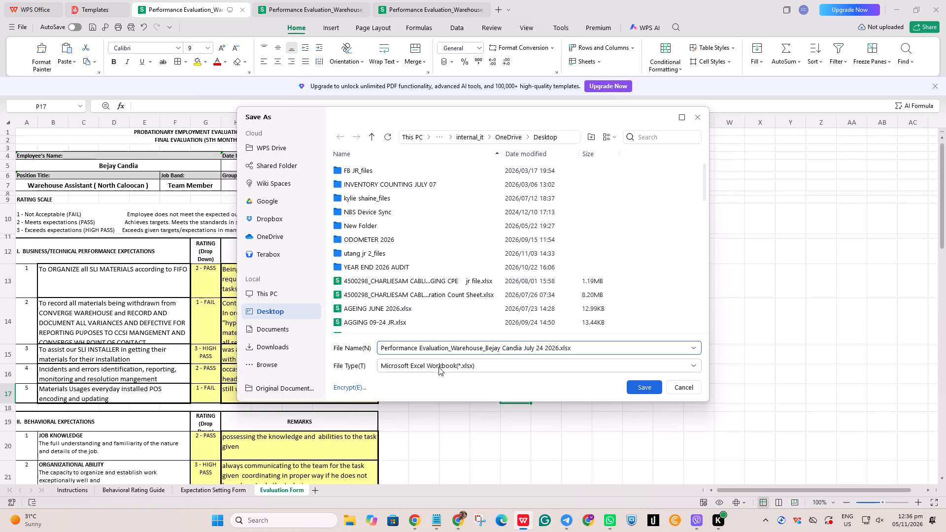
{"action": "key", "text": "space"}
{"action": "type", "text": "jt1"}
{"action": "key", "text": "BackSpace"}
{"action": "key", "text": "BackSpace"}
{"action": "key", "text": "r"}
{"action": "key", "text": "1"}
{"action": "left_click", "coordinate": [643, 391]}
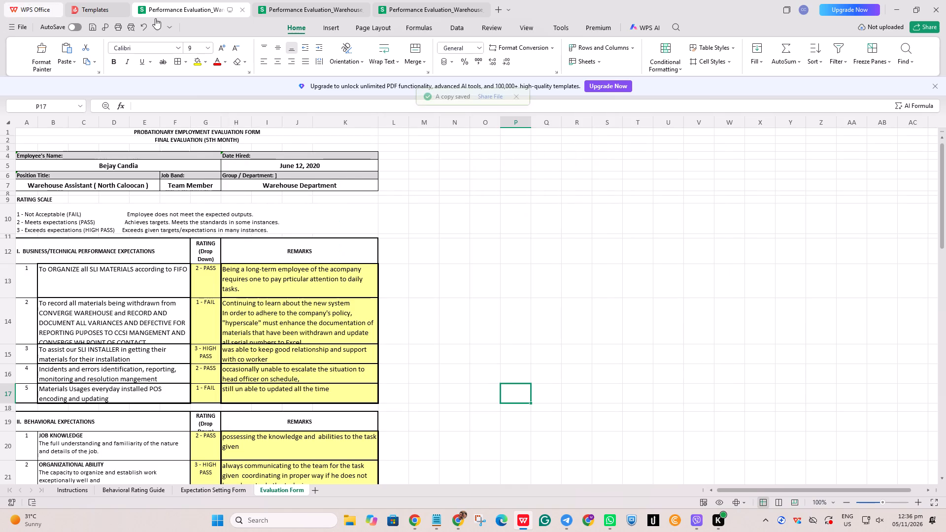
Save a copy of the second open performance evaluation workbook to the Desktop, adding " jr2" after the existing file name.
{"action": "left_click", "coordinate": [283, 1]}
{"action": "left_click", "coordinate": [20, 24]}
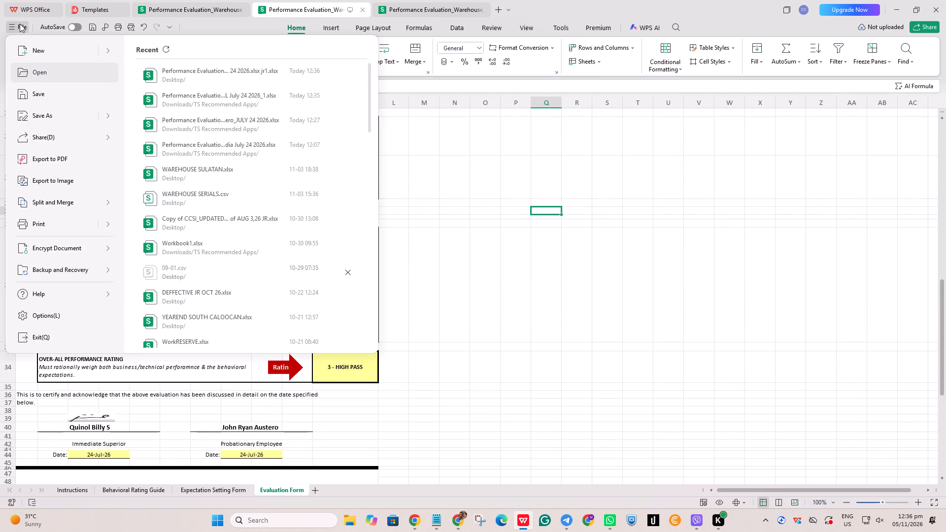
{"action": "left_click", "coordinate": [33, 115]}
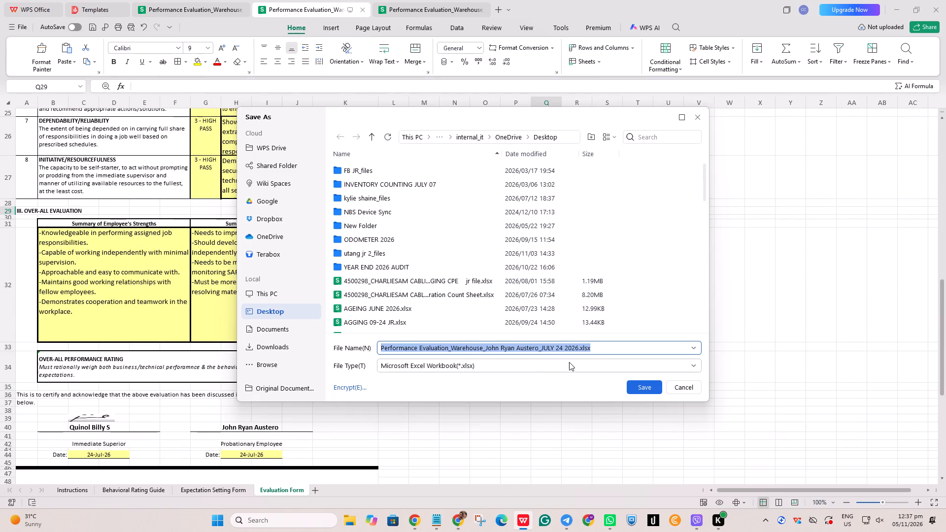
{"action": "key", "text": "Right"}
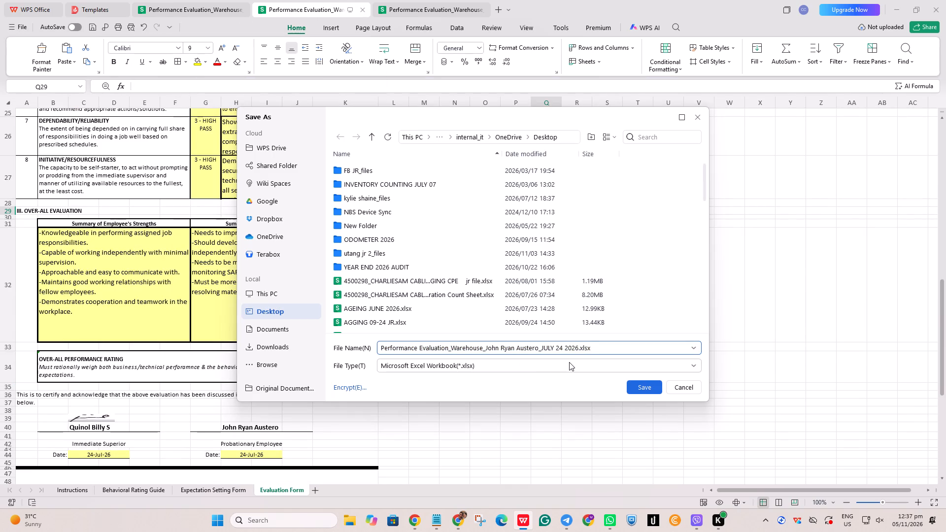
{"action": "key", "text": "space"}
{"action": "type", "text": "jr2"}
{"action": "left_click", "coordinate": [640, 387]}
Save a copy of the third open performance evaluation workbook to the Desktop, adding " jr3" after the existing file name.
{"action": "left_click", "coordinate": [438, 0]}
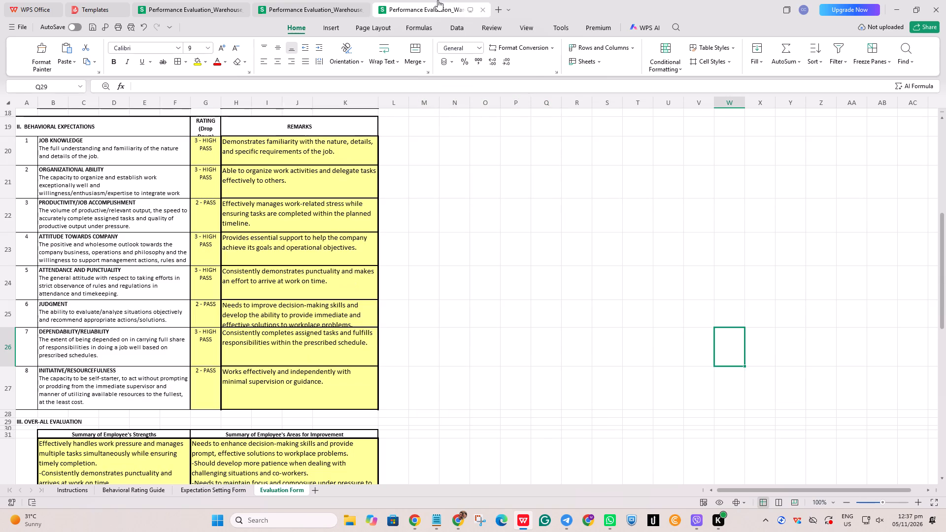
{"action": "left_click", "coordinate": [15, 28]}
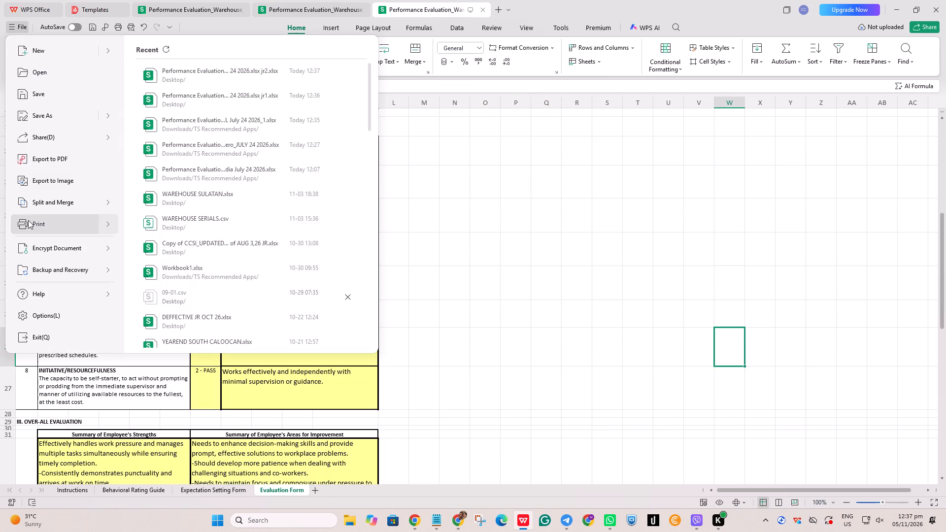
{"action": "left_click", "coordinate": [50, 112]}
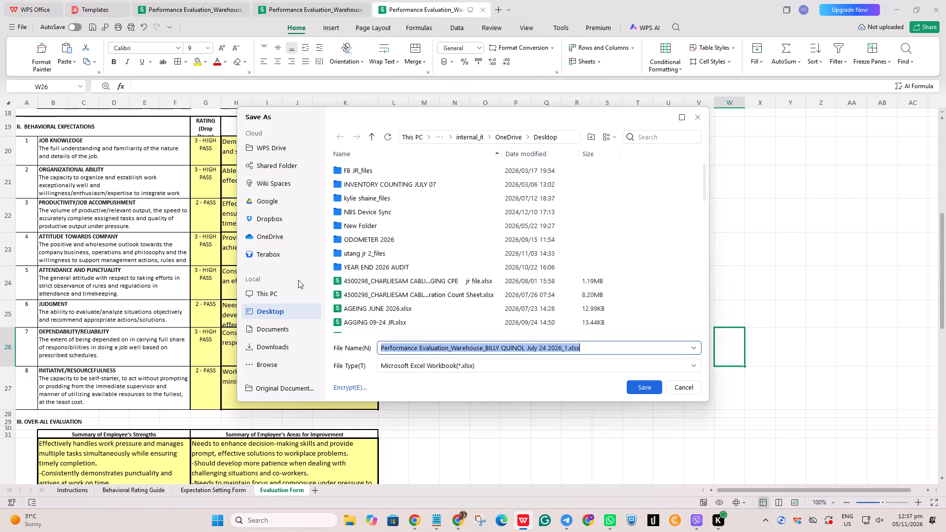
{"action": "key", "text": "Right"}
{"action": "key", "text": "space"}
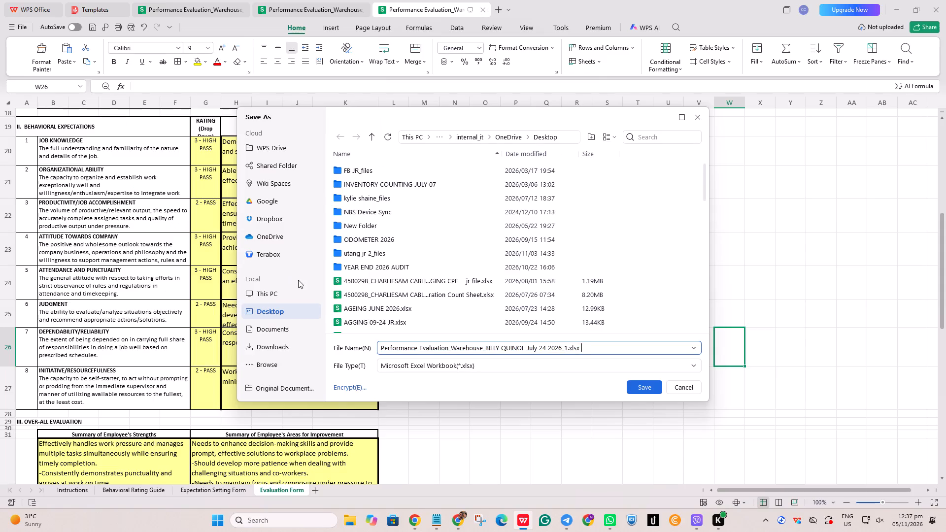
{"action": "type", "text": "j"}
{"action": "type", "text": "r3"}
{"action": "left_click", "coordinate": [639, 389]}
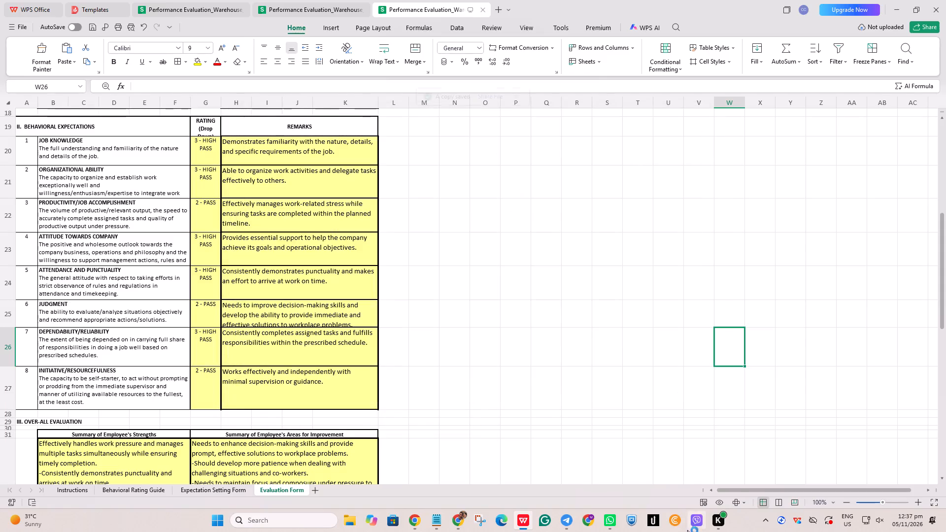
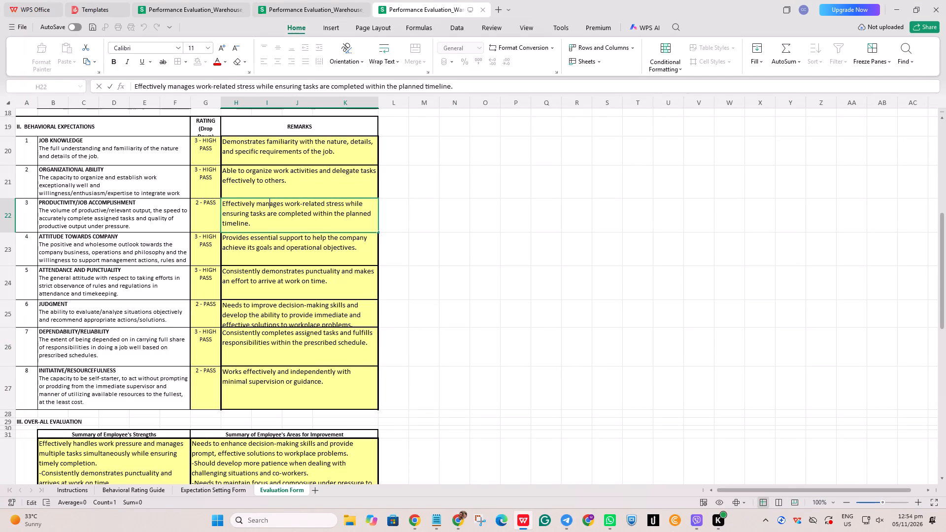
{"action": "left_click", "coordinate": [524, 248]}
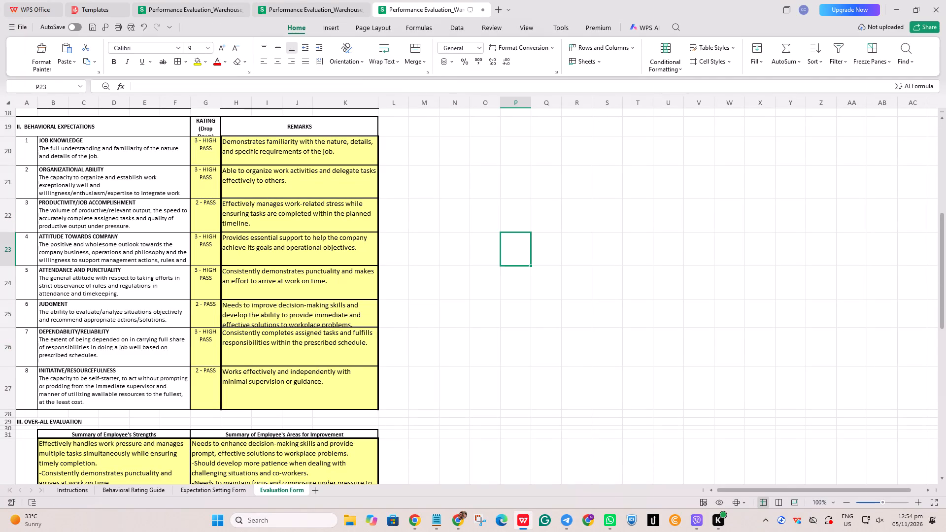